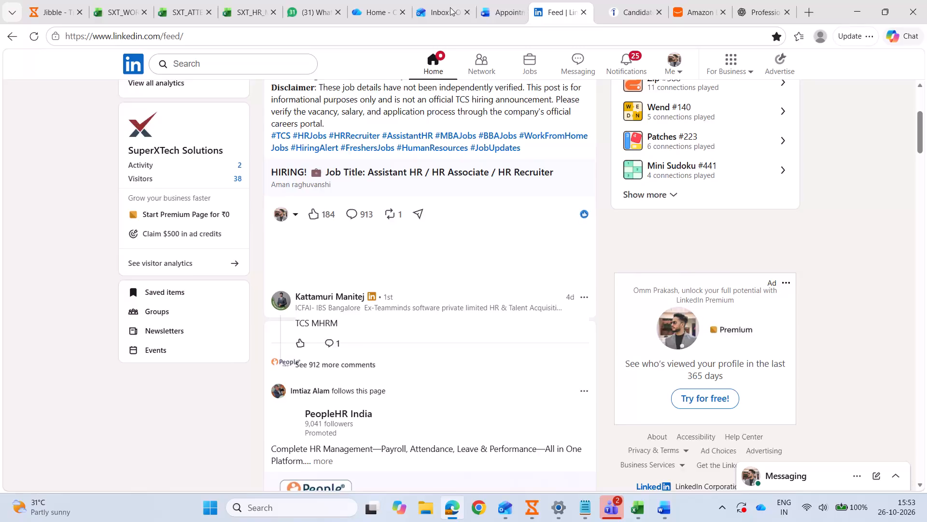
Rearrange the browser tabs, placing the Indeed candidates page right after LinkedIn and the SXT_ATTENDANCE SHEET_2026 workbook right after Jibble.
left_click_drag(626, 9, 555, 8)
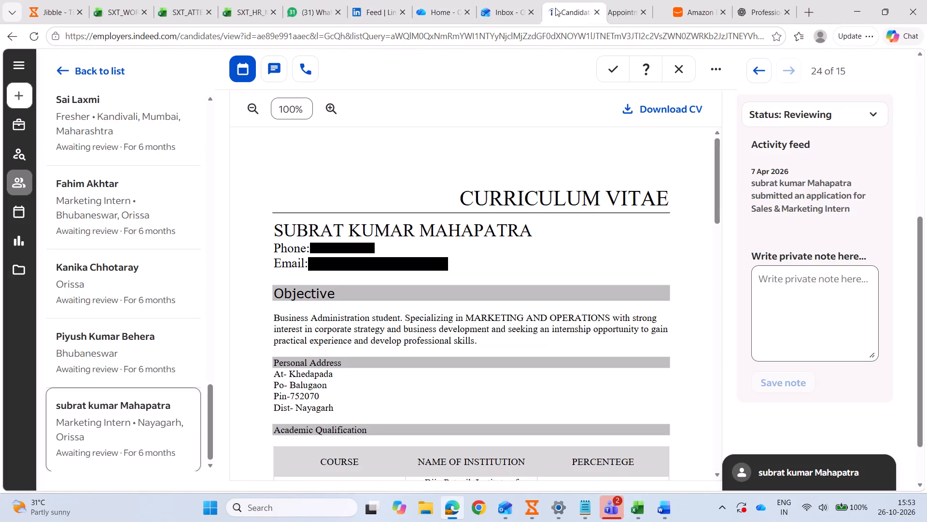
left_click_drag(555, 8, 433, 13)
left_click(517, 14)
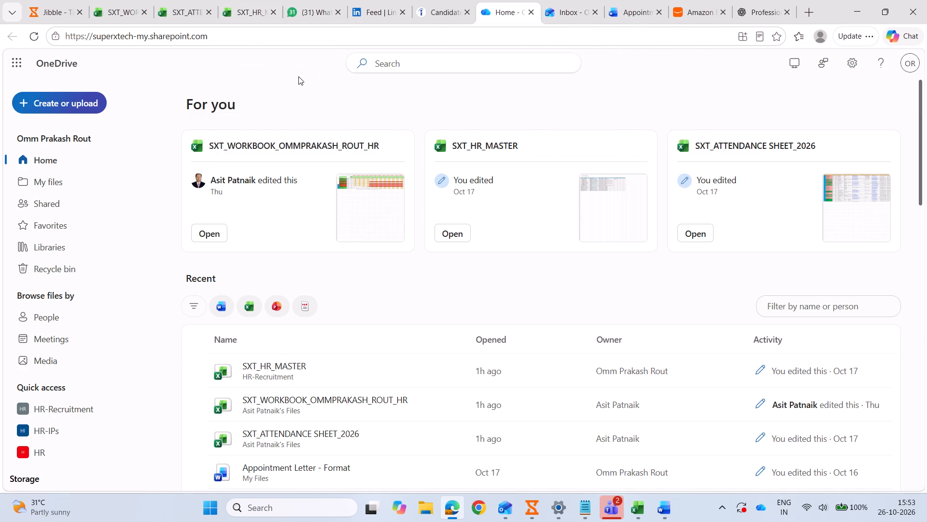
left_click(56, 11)
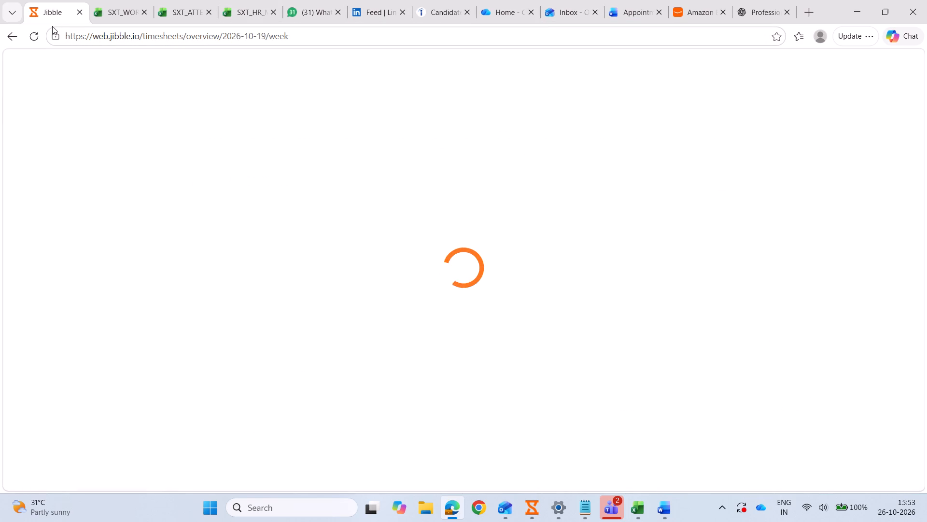
left_click_drag(177, 17, 115, 14)
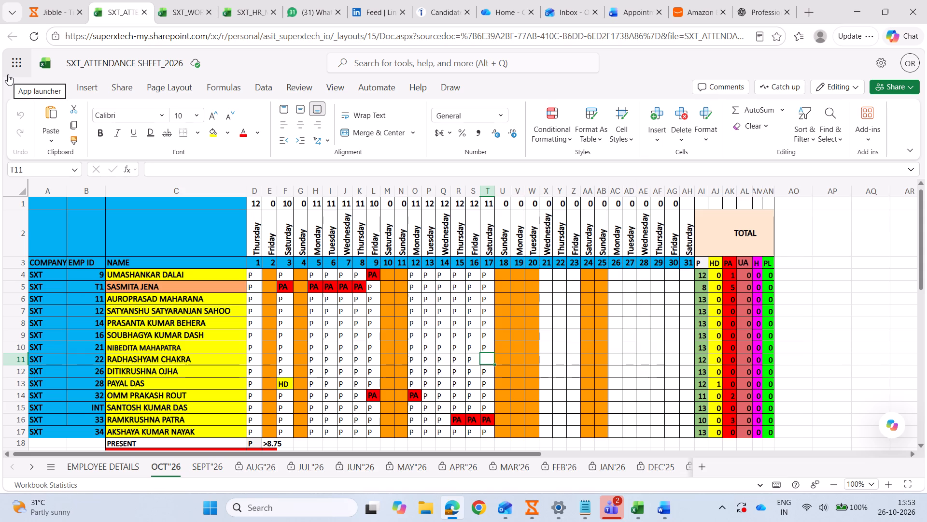
In the OCT'26 sheet, mark P for Friday the 23rd for the employees in rows 5, 9, 12, 13, 16 and 17.
left_click(575, 276)
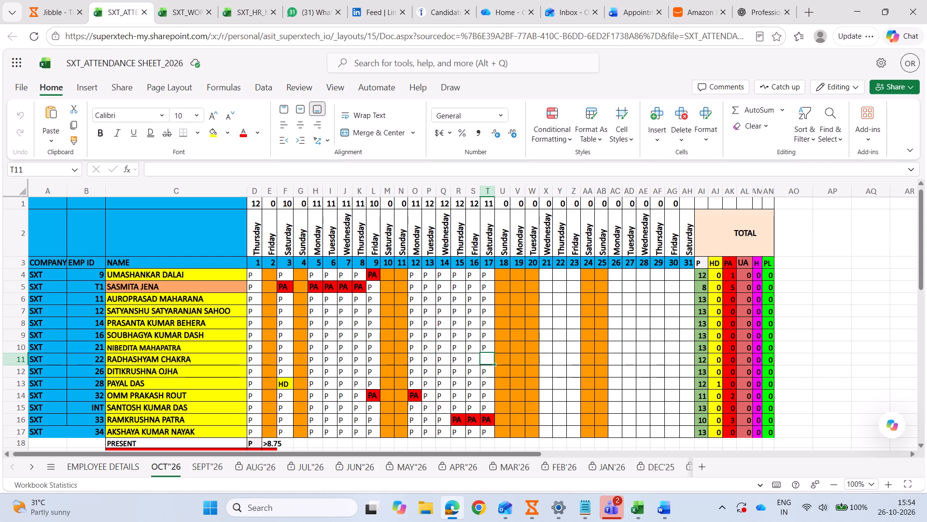
left_click(575, 288)
key("p")
left_click(575, 301)
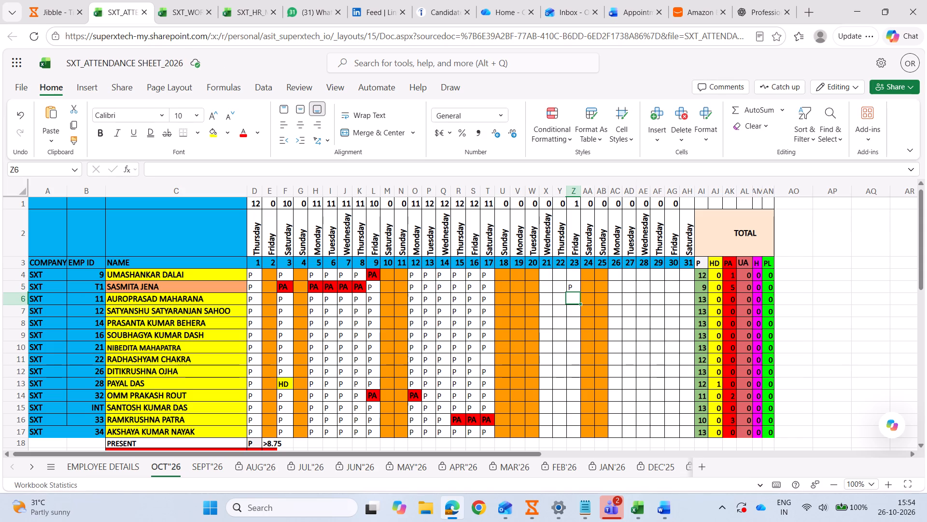
left_click(574, 333)
key("p")
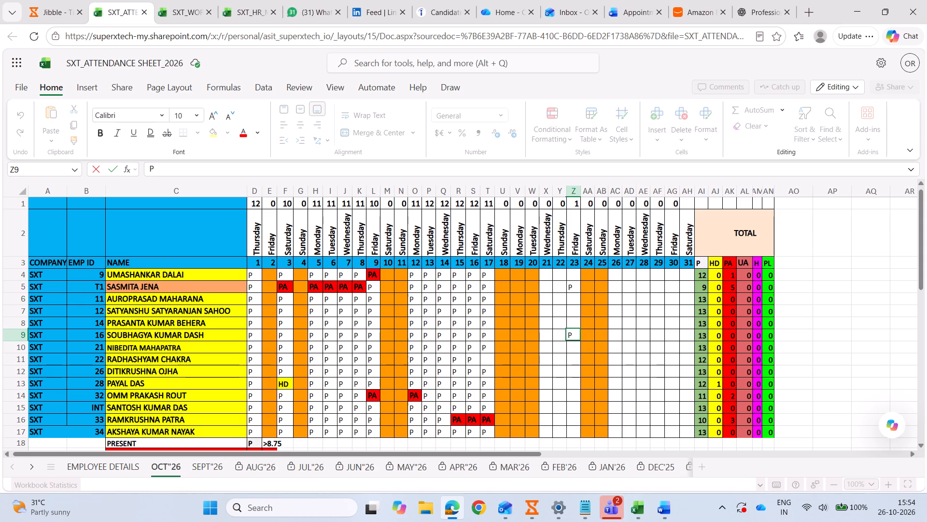
left_click(576, 370)
key("p")
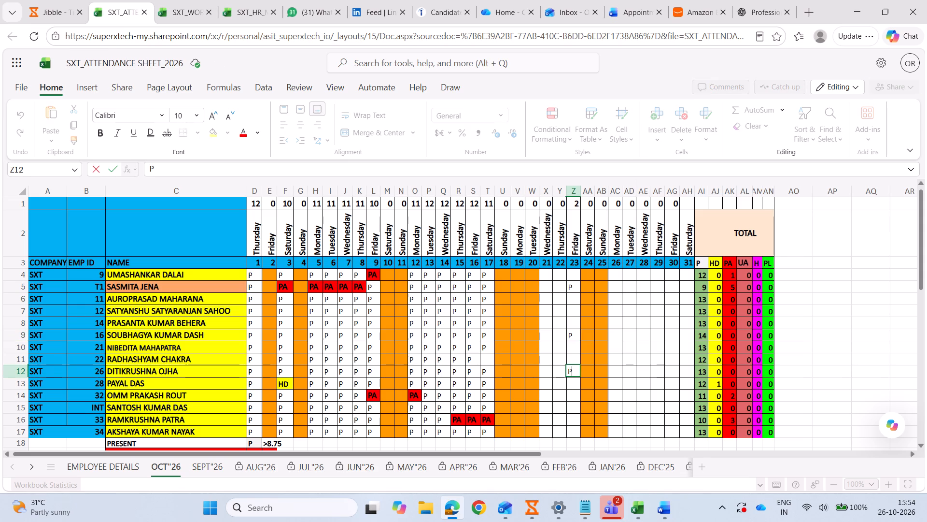
left_click(571, 420)
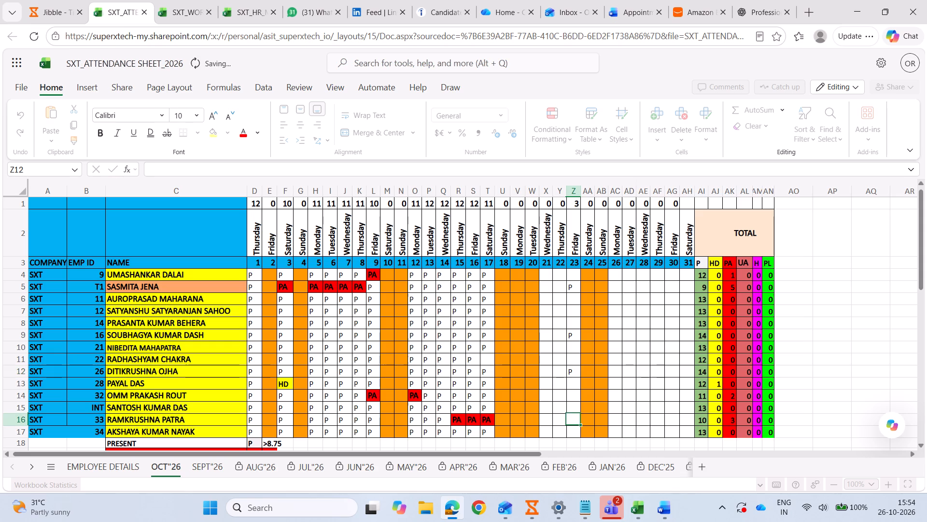
key("p")
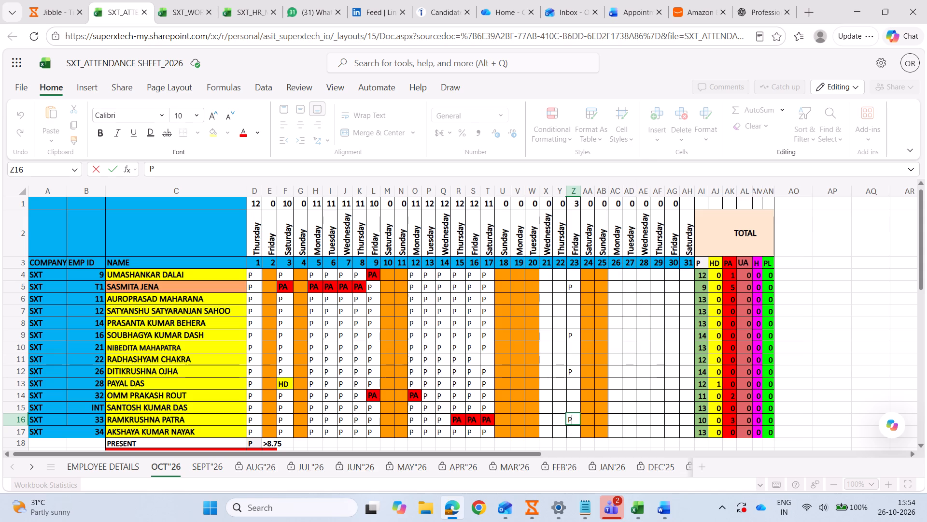
left_click(576, 384)
key("p")
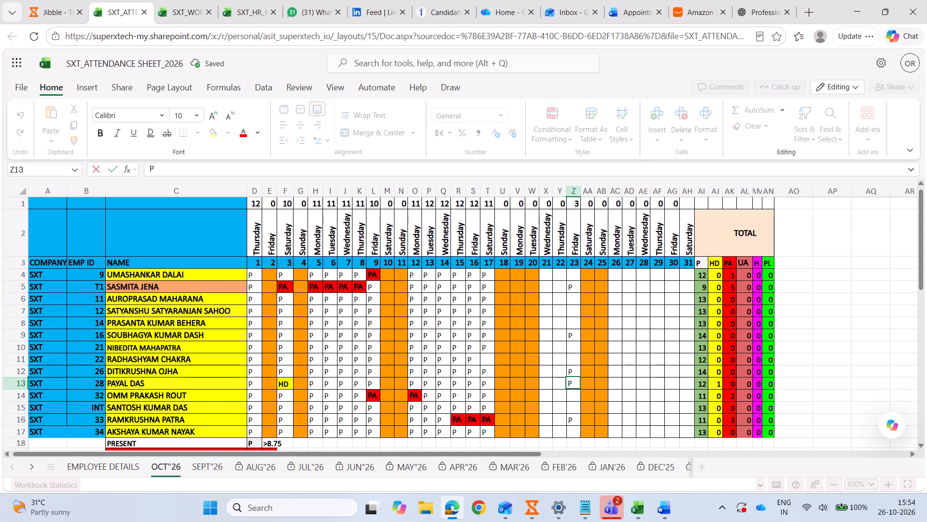
left_click(576, 431)
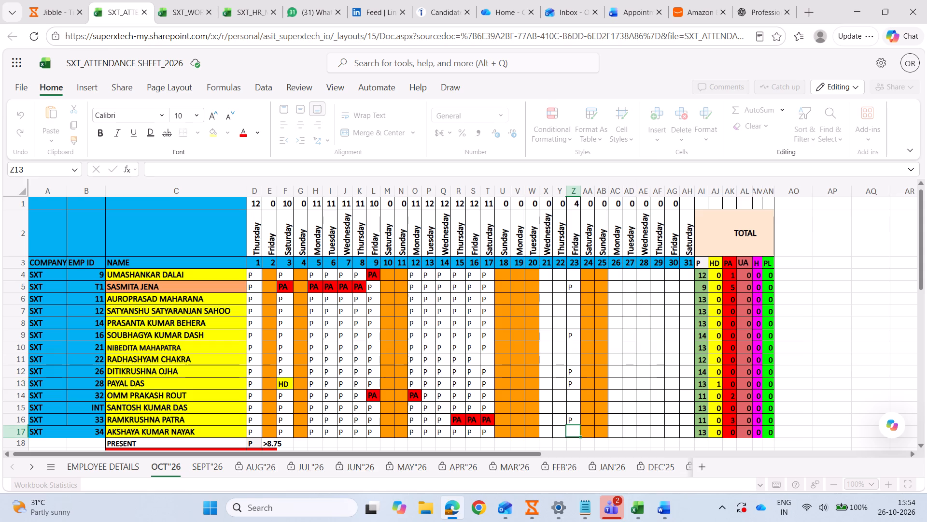
key("p")
Mark P for Friday the 23rd for the employees in rows 4, 6, 8, 10 and 11.
left_click(575, 298)
key("p")
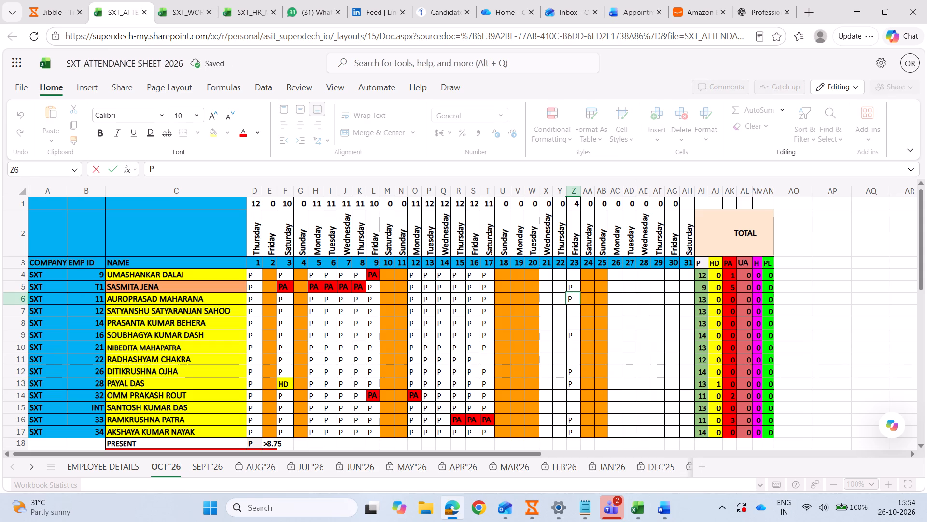
left_click(576, 321)
key("p")
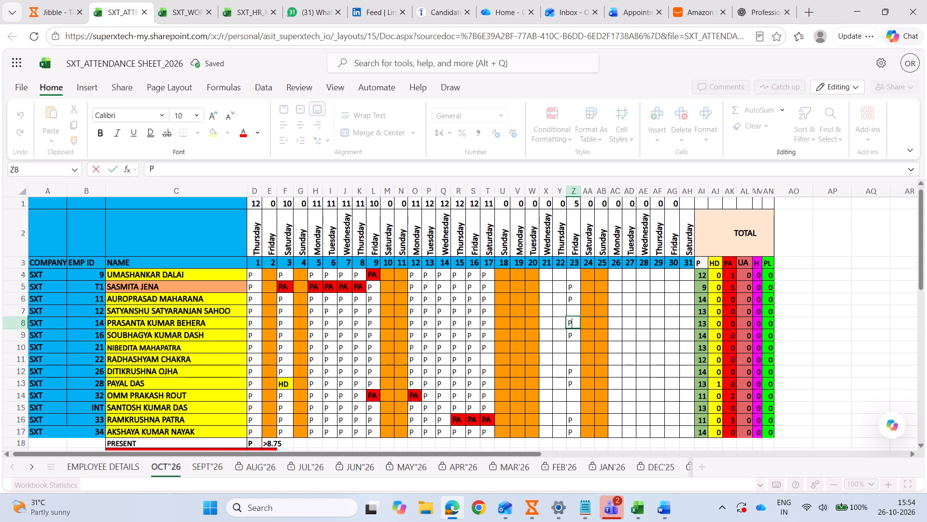
left_click(569, 275)
key("p")
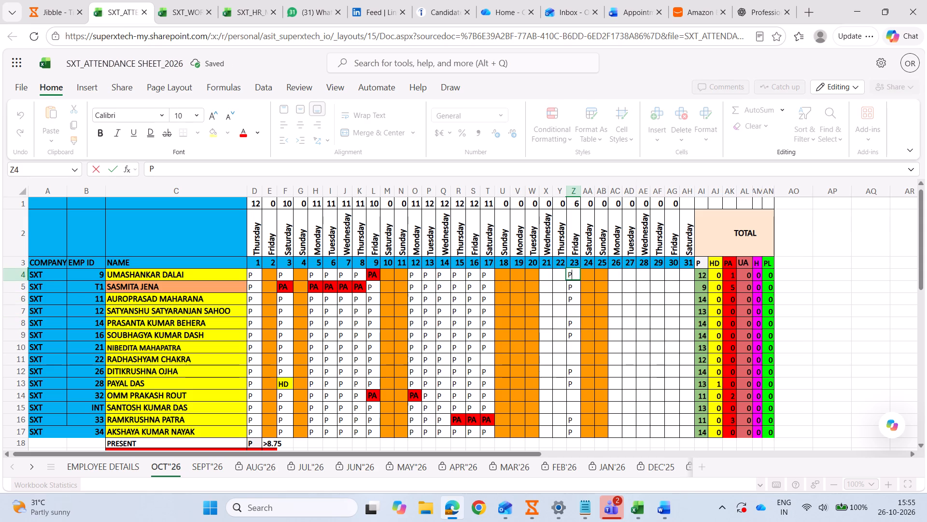
left_click(577, 346)
key("p")
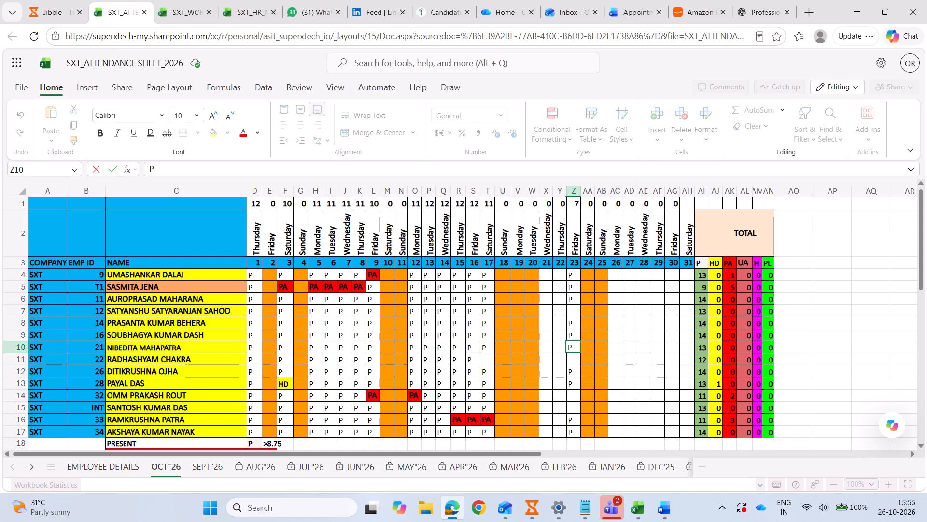
left_click(572, 361)
key("p")
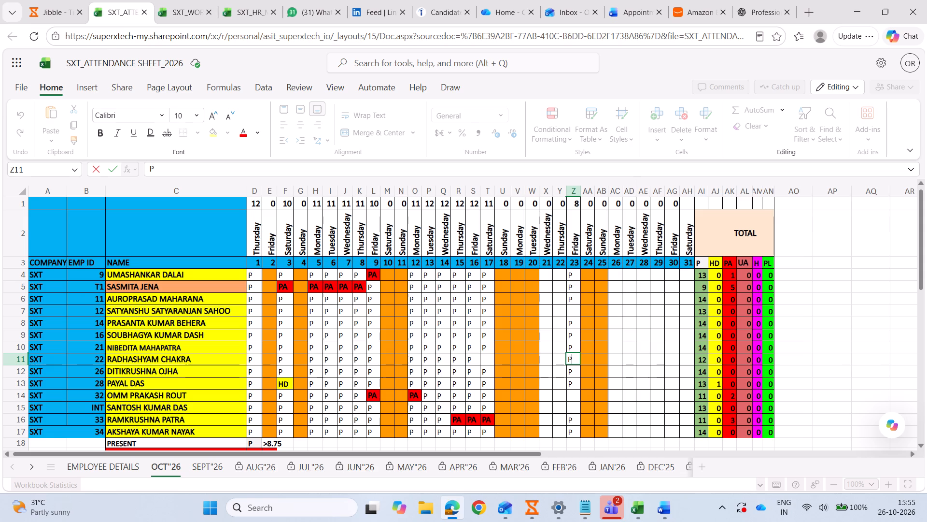
Copy the formatted PA mark from T16 into row 14 for the 21st to 23rd and into row 15 for the 23rd.
left_click(489, 423)
key("ctrl+c")
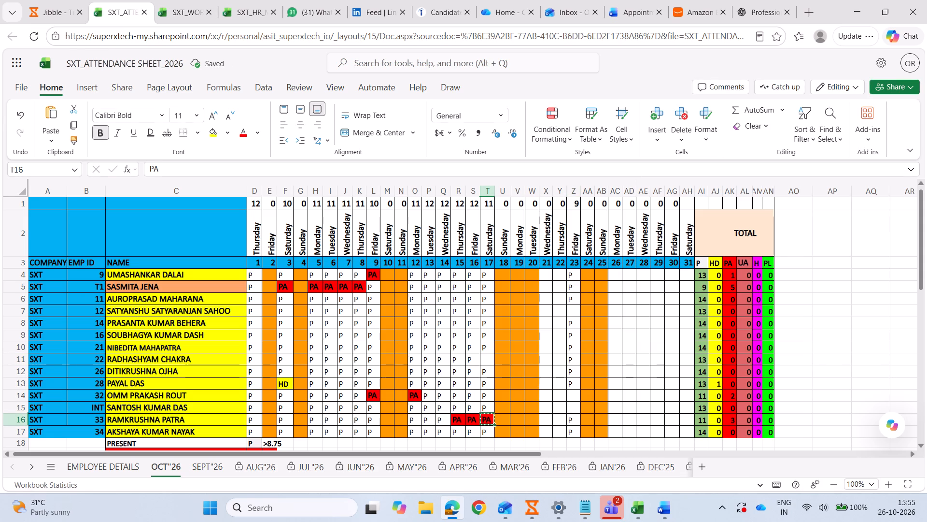
left_click_drag(547, 397, 570, 391)
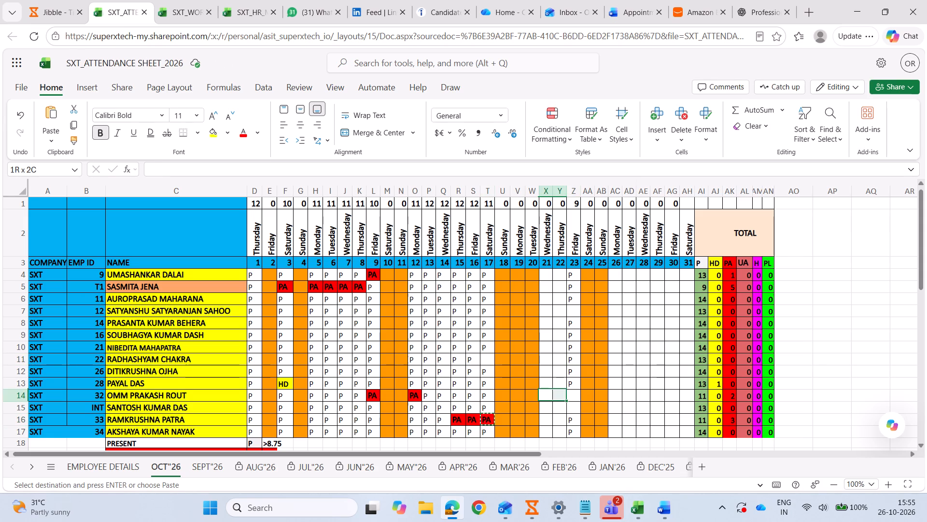
left_click_drag(570, 391, 574, 391)
key("ctrl+v")
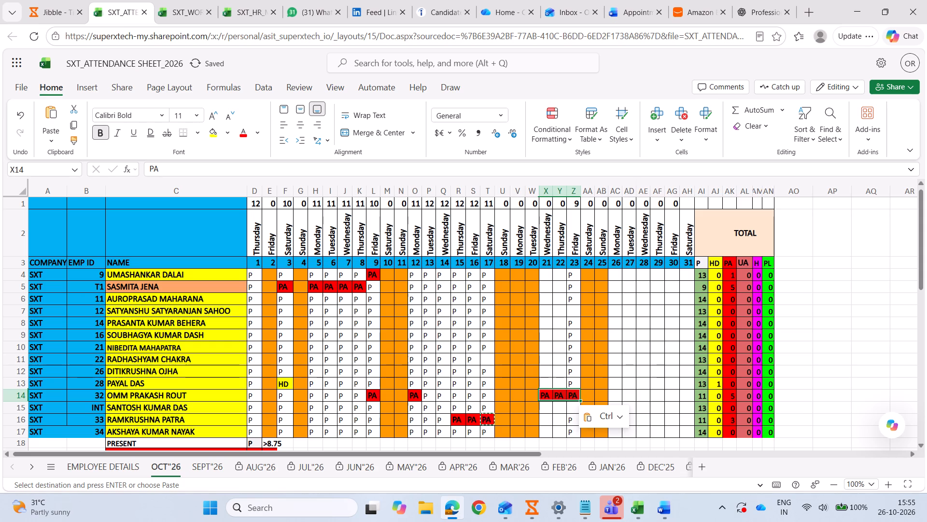
left_click(573, 407)
key("ctrl+v")
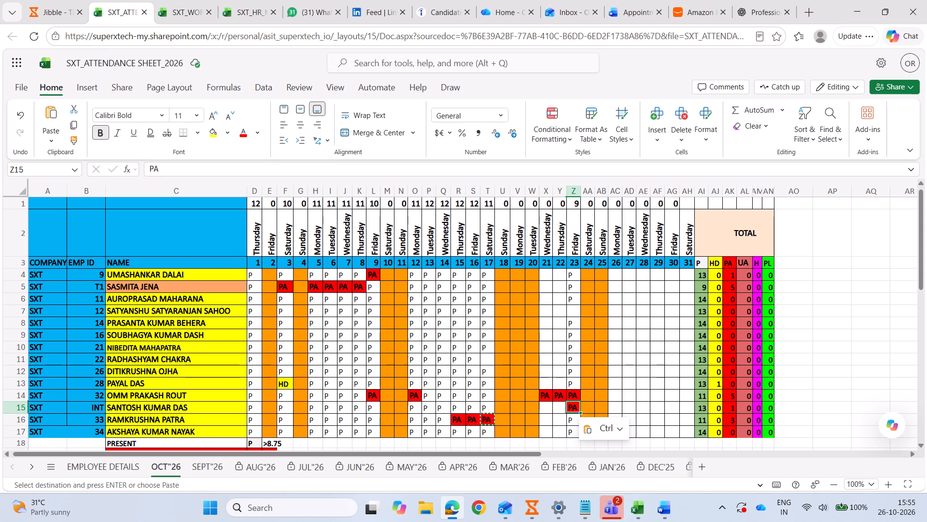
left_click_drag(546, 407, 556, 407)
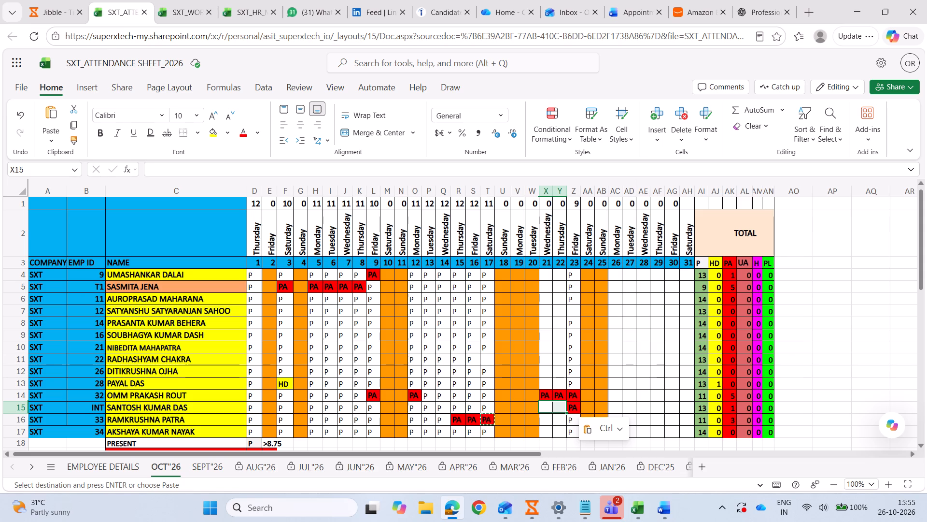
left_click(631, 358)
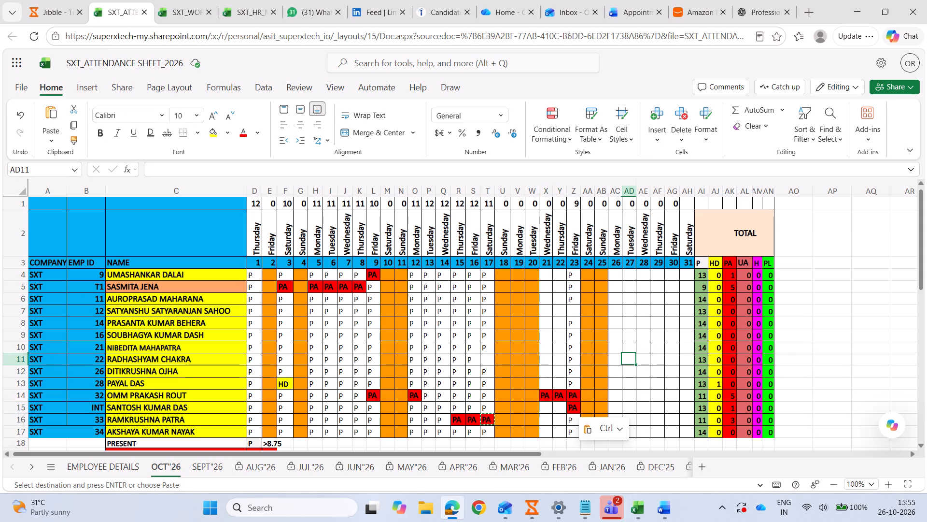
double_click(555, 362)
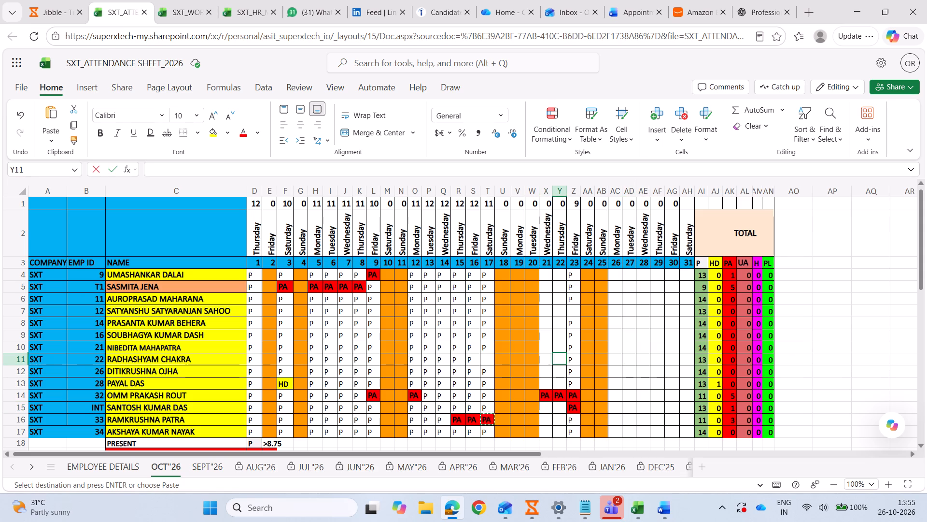
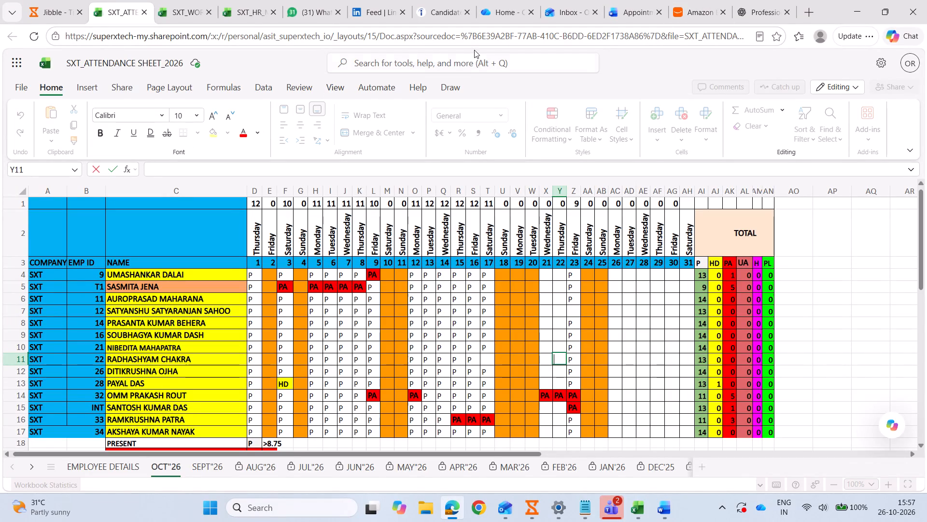
Copy the orange-filled blank cell AA4 into Saturday the 31st for rows 4 to 17.
left_click(589, 275)
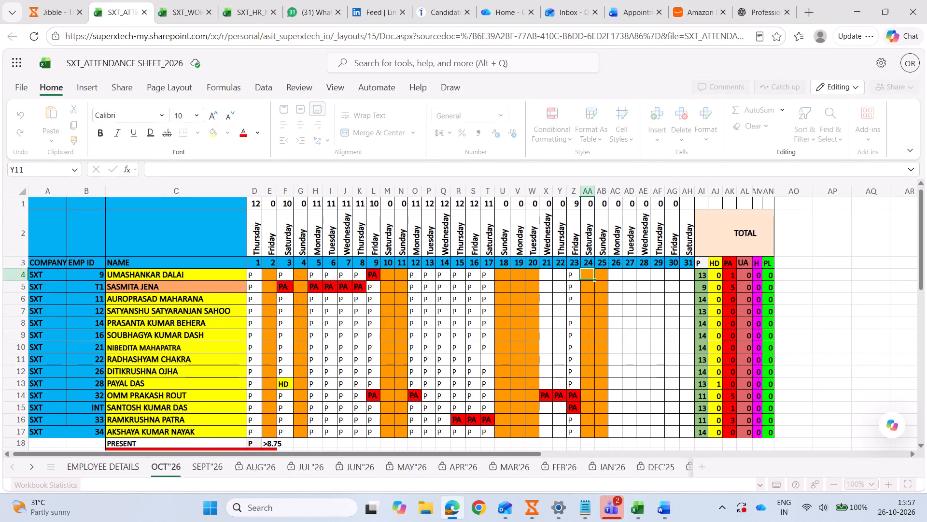
key("ctrl+c")
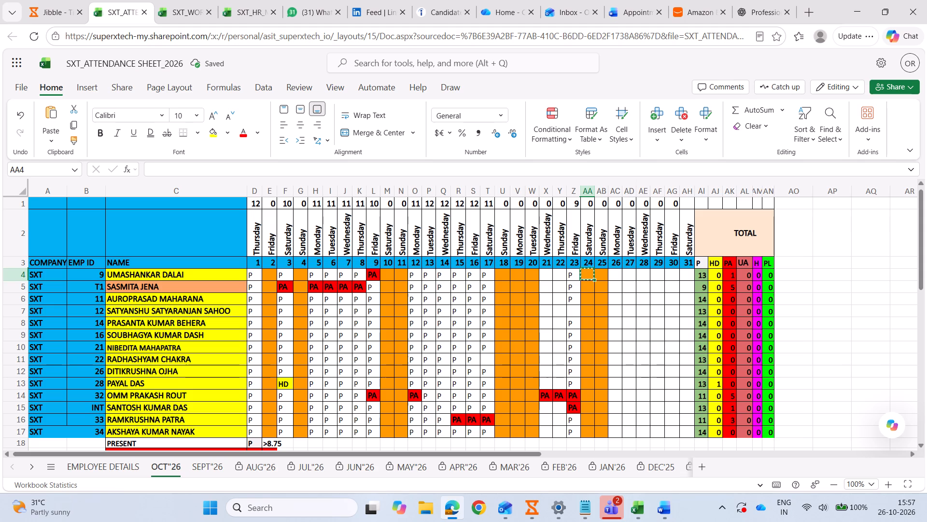
left_click_drag(687, 274, 692, 413)
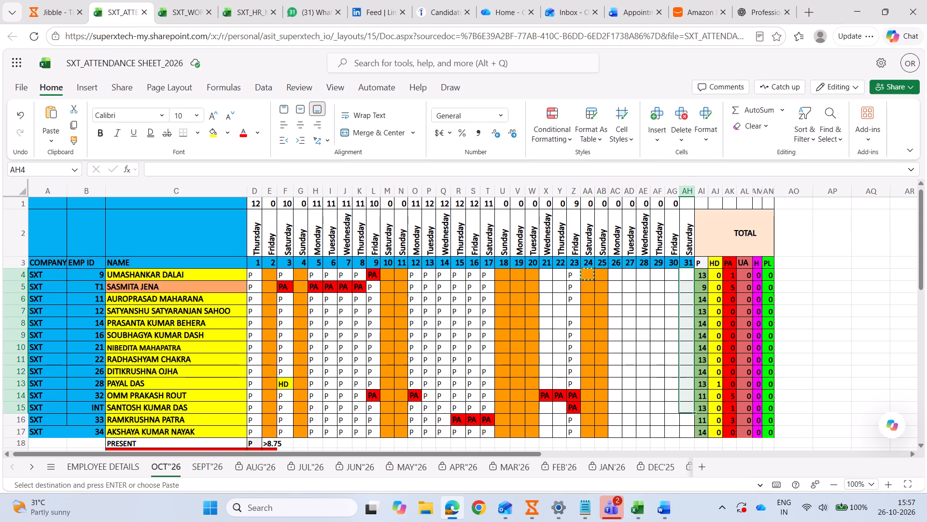
left_click_drag(692, 413, 692, 432)
key("ctrl+v")
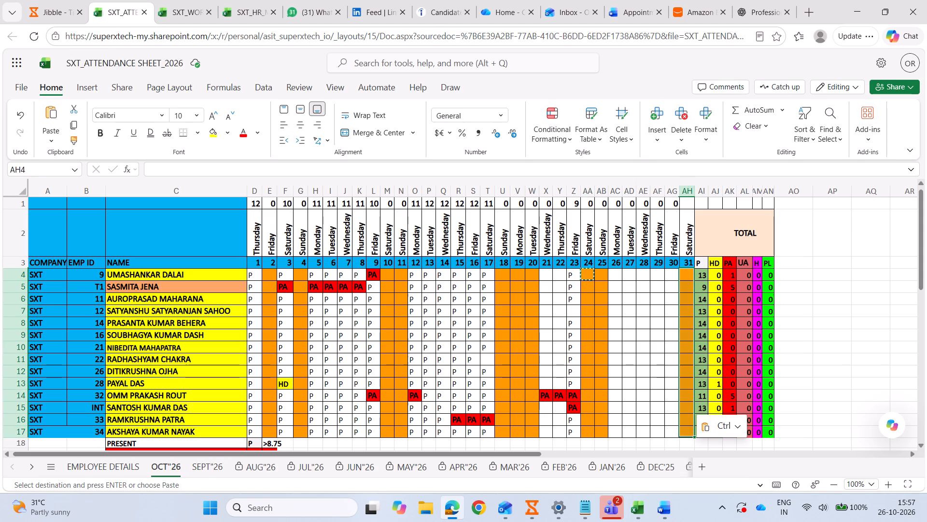
Remove the orange fill from Saturday the 24th, rows 4 to 17, by copying the unfilled blank cell Y4 over it.
left_click(558, 275)
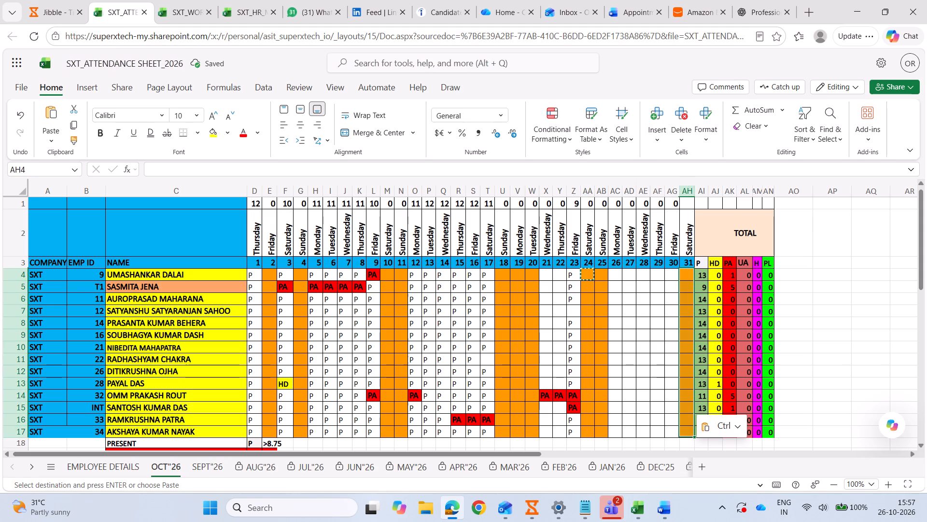
key("ctrl+c")
left_click_drag(589, 275, 590, 425)
key("ctrl+v")
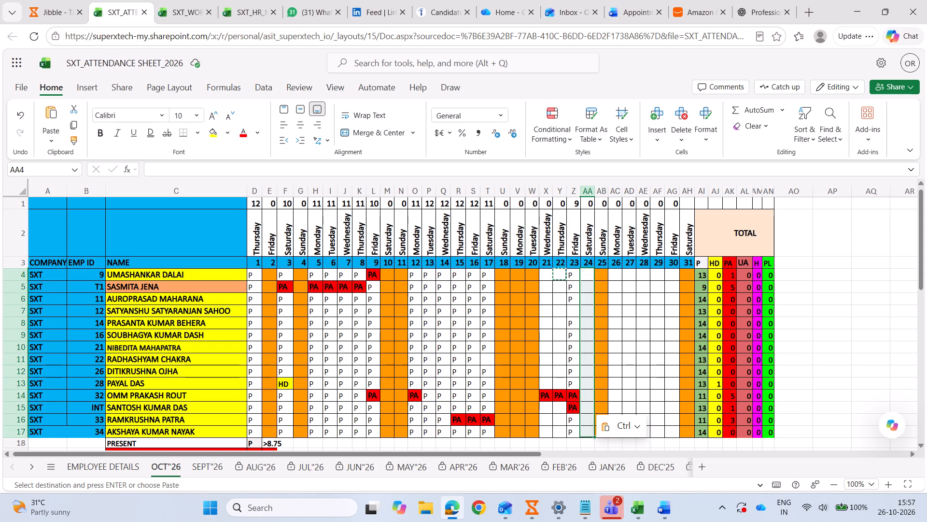
left_click(647, 356)
double_click(656, 356)
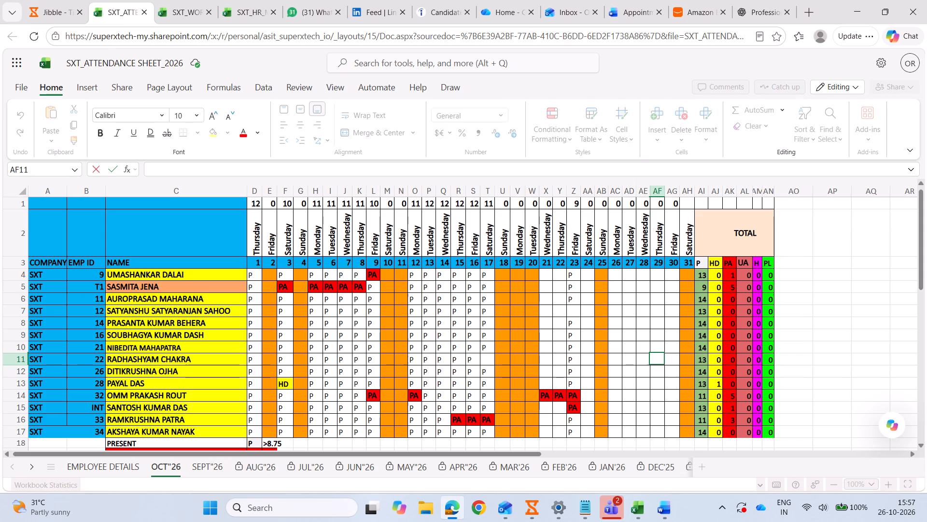
Mark P for Saturday the 24th for the employees in rows 5, 9, 10, 11, 12 and 13.
left_click(584, 356)
key("p")
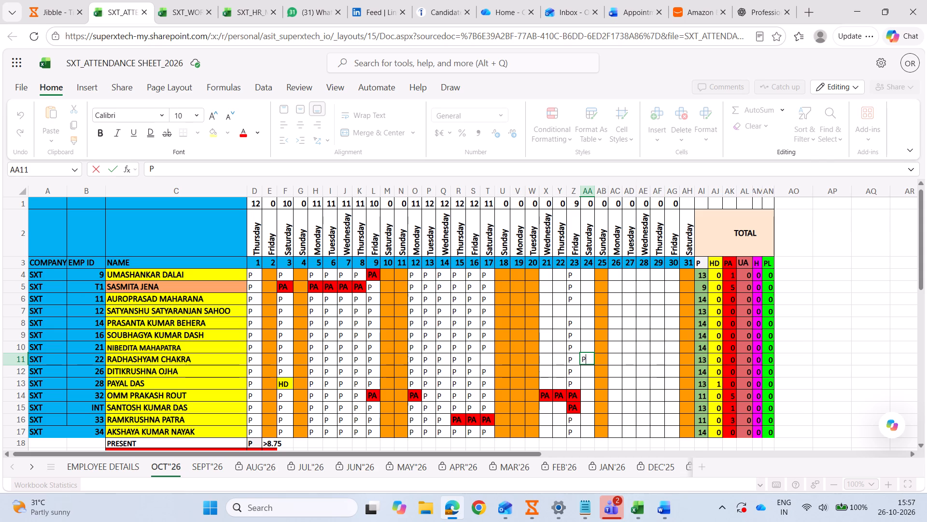
left_click(588, 381)
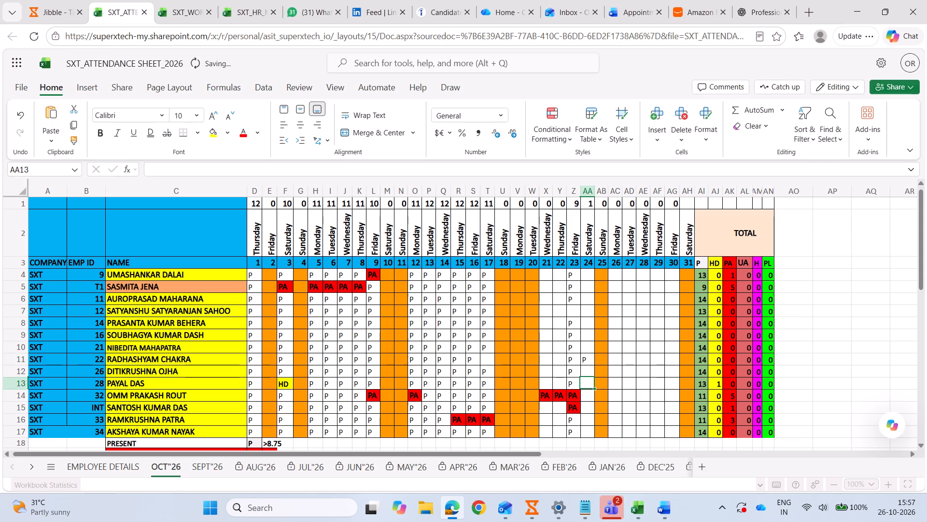
key("p")
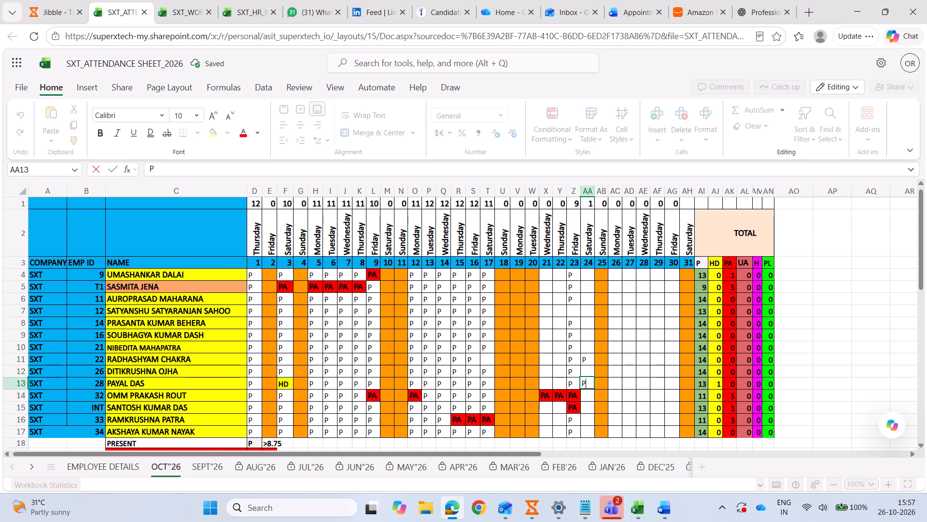
left_click(588, 289)
key("p")
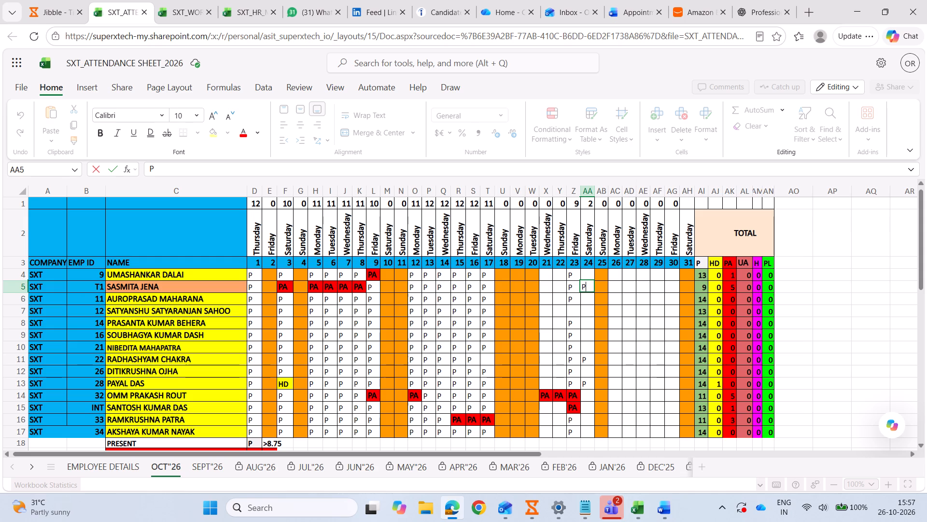
left_click(588, 333)
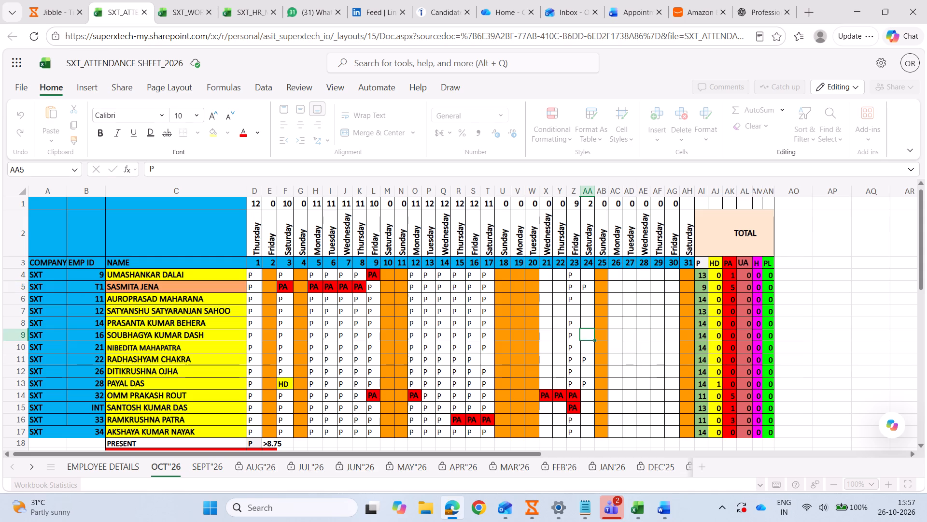
key("p")
left_click(585, 369)
key("p")
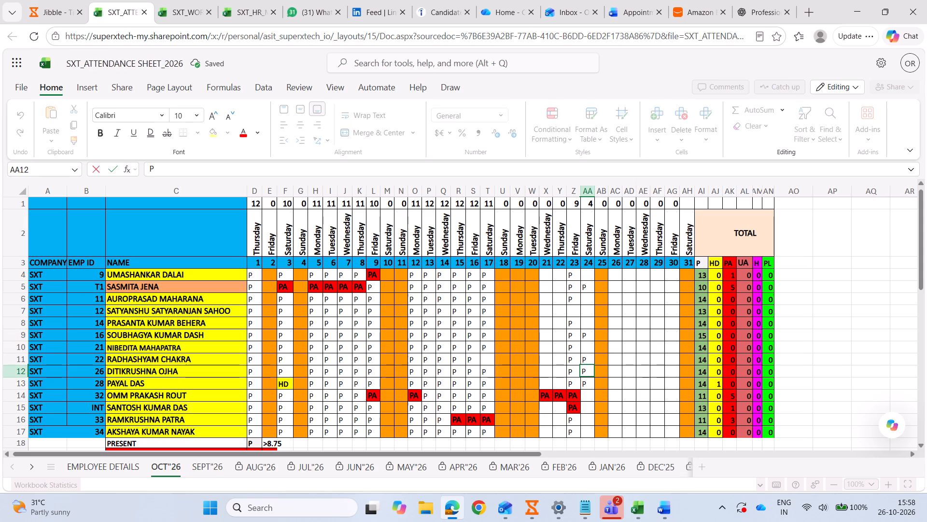
left_click(587, 348)
key("p")
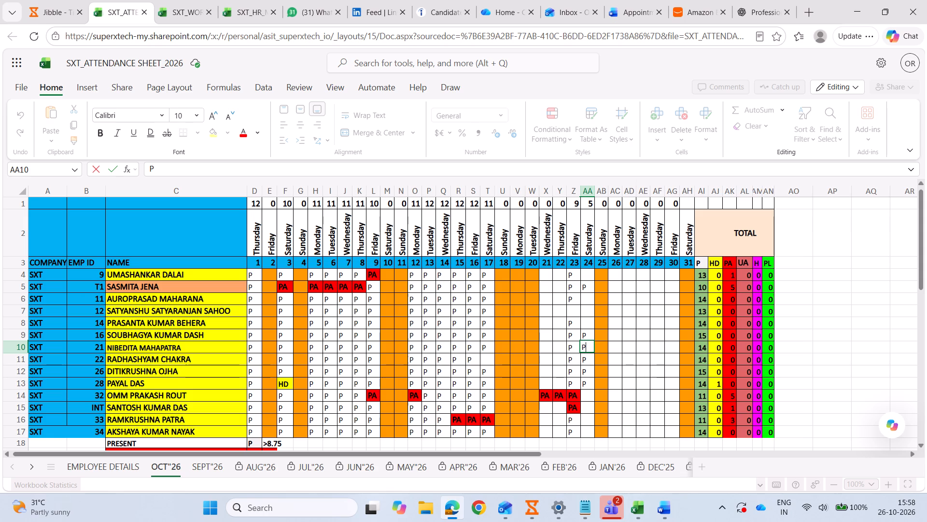
Mark P for Saturday the 24th for the employees in rows 4, 6, 8, 16 and 17.
left_click(587, 419)
key("p")
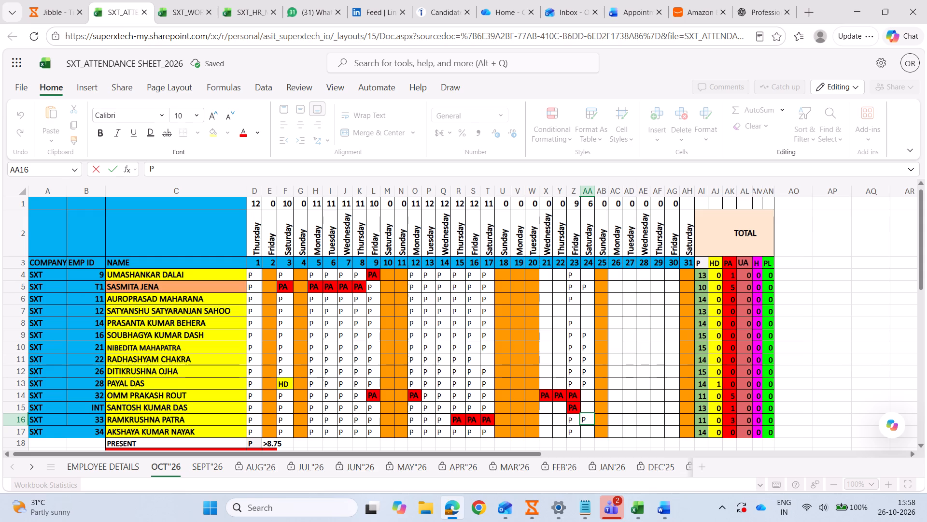
left_click(589, 297)
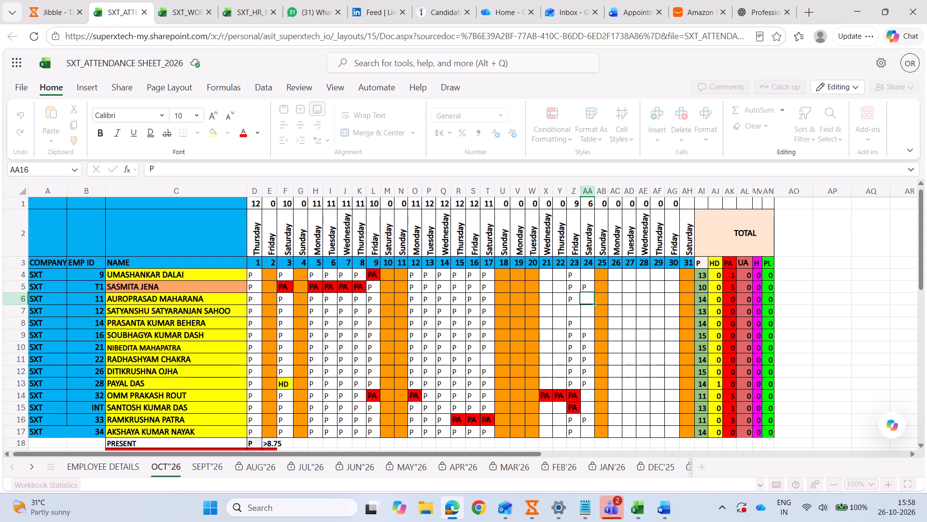
key("p")
left_click(589, 323)
key("p")
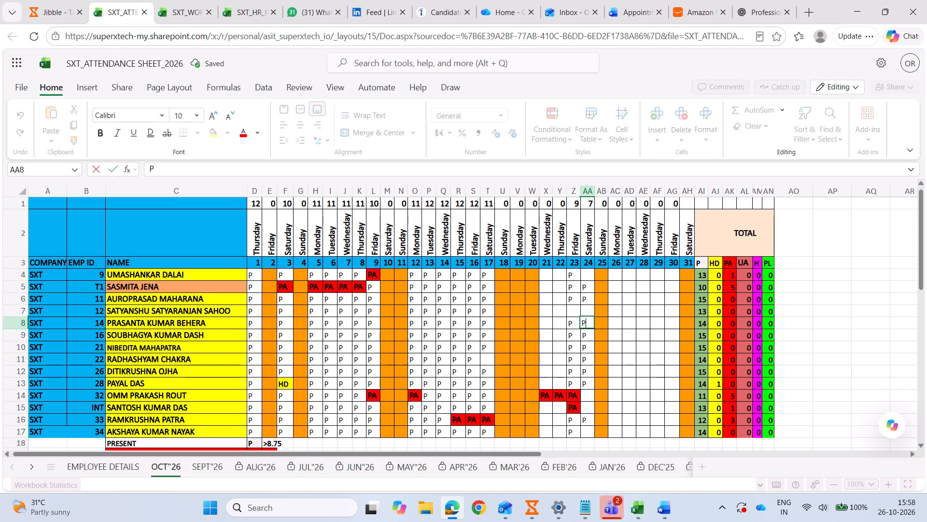
left_click(590, 431)
key("p")
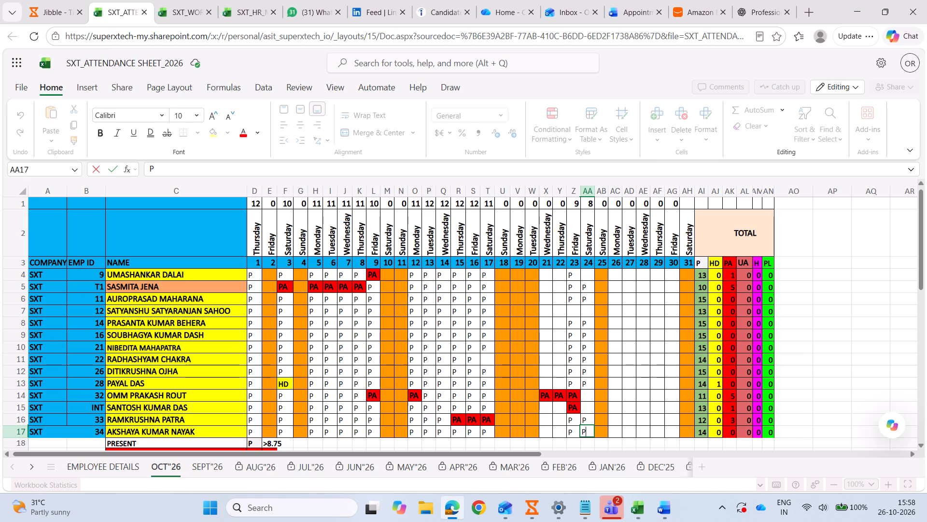
left_click(588, 275)
key("p")
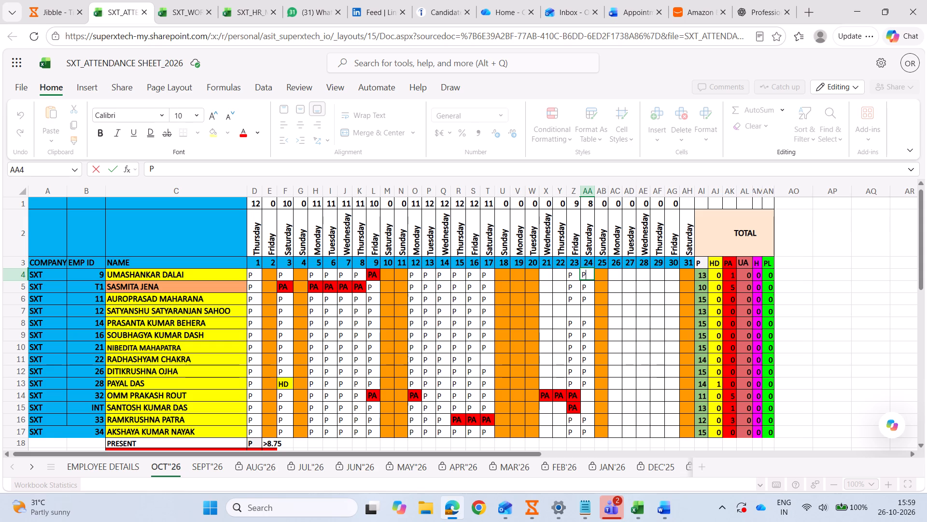
key("p")
key("BackSpace")
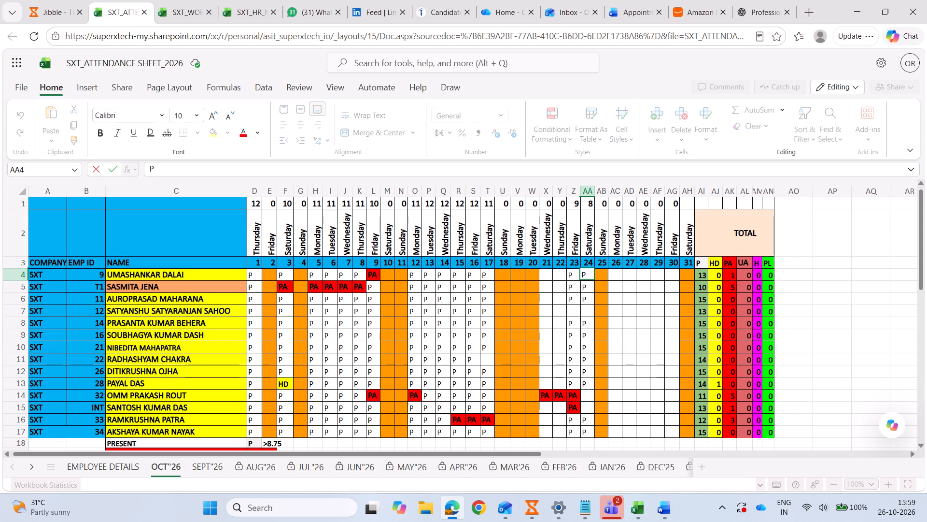
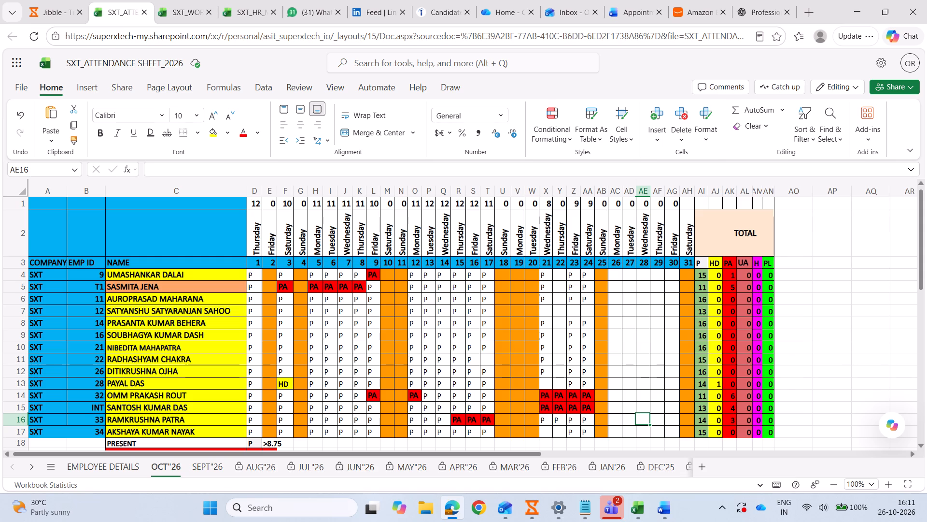
Mark P for Thursday the 22nd for the employees in rows 5, 10 and 11.
left_click(557, 287)
key("p")
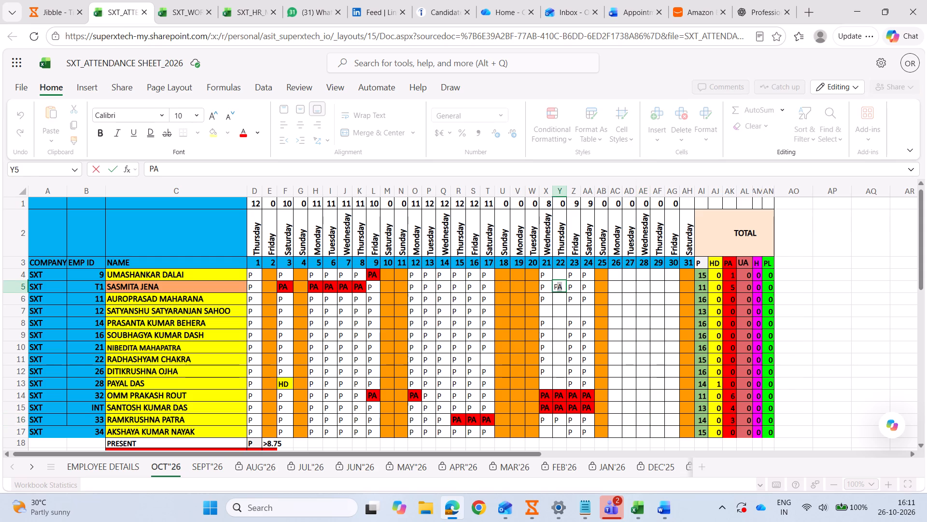
key("BackSpace")
left_click(561, 347)
key("p")
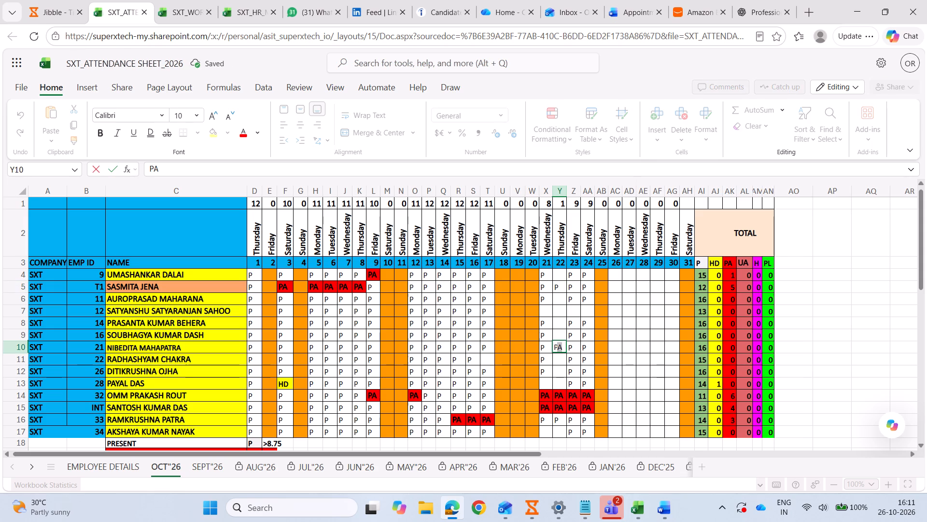
key("BackSpace")
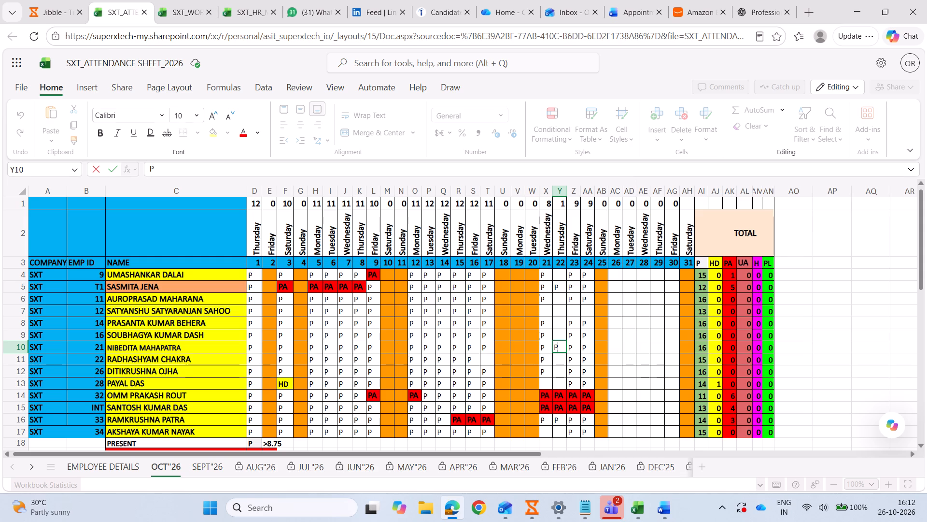
left_click(552, 373)
left_click(561, 360)
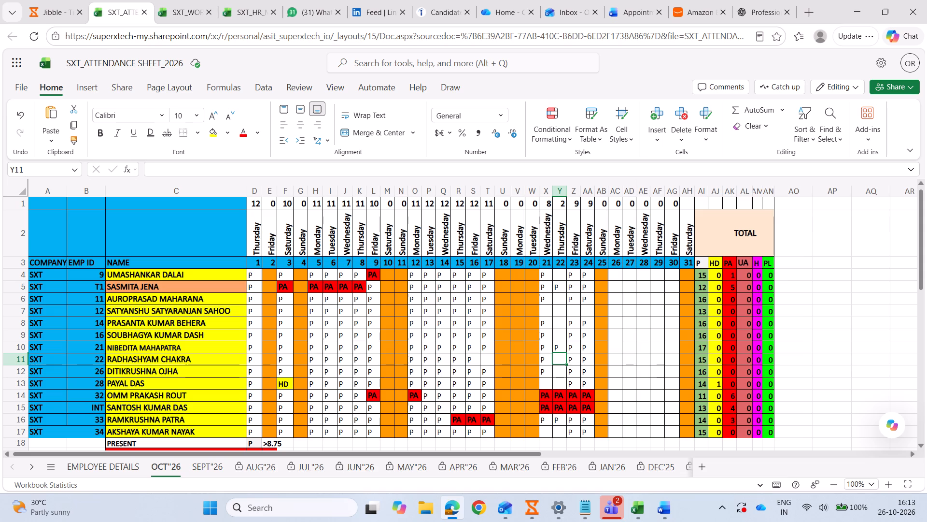
key("p")
key("BackSpace")
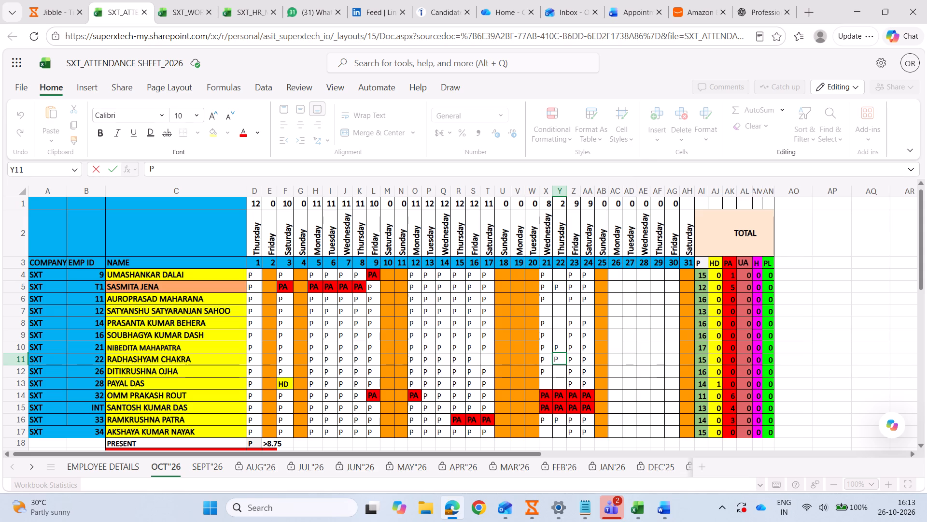
Mark P for Thursday the 22nd for the employees in rows 8, 6 and 4.
left_click(562, 323)
key("p")
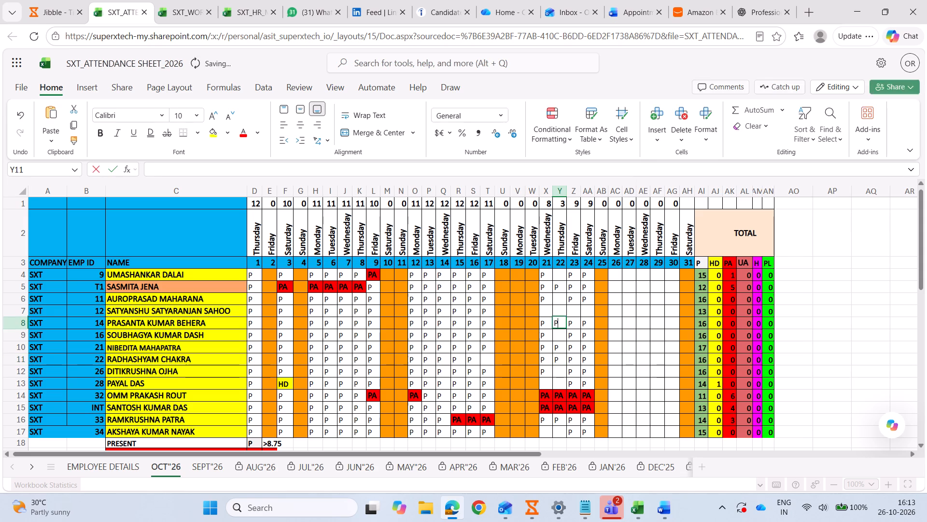
key("BackSpace")
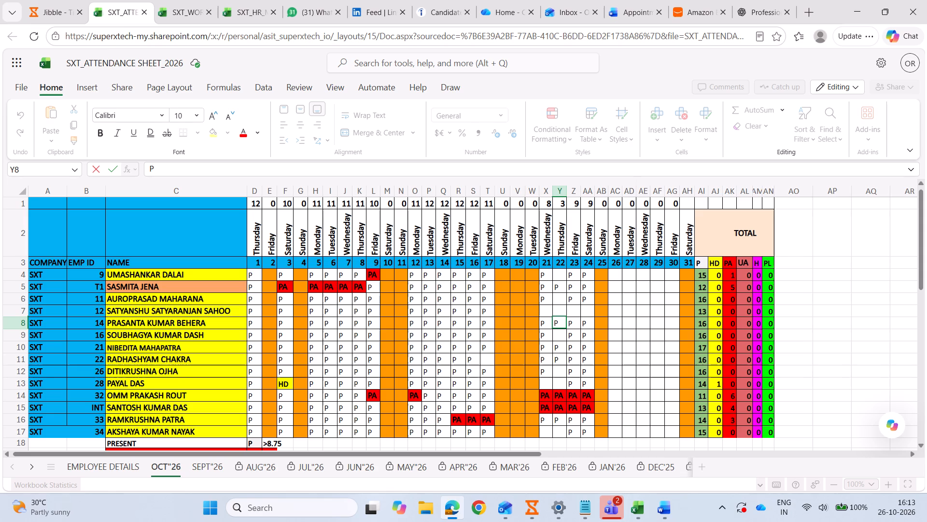
left_click(563, 300)
key("p")
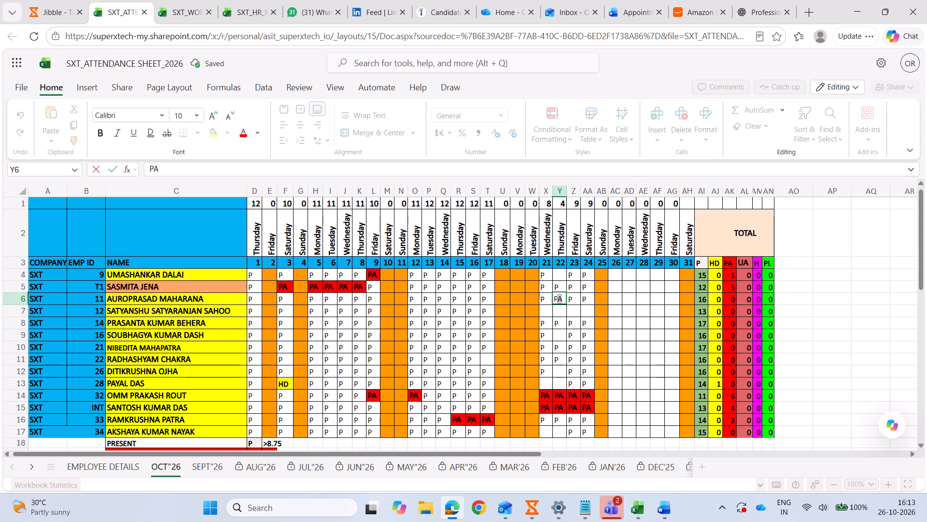
key("BackSpace")
left_click(561, 275)
key("p")
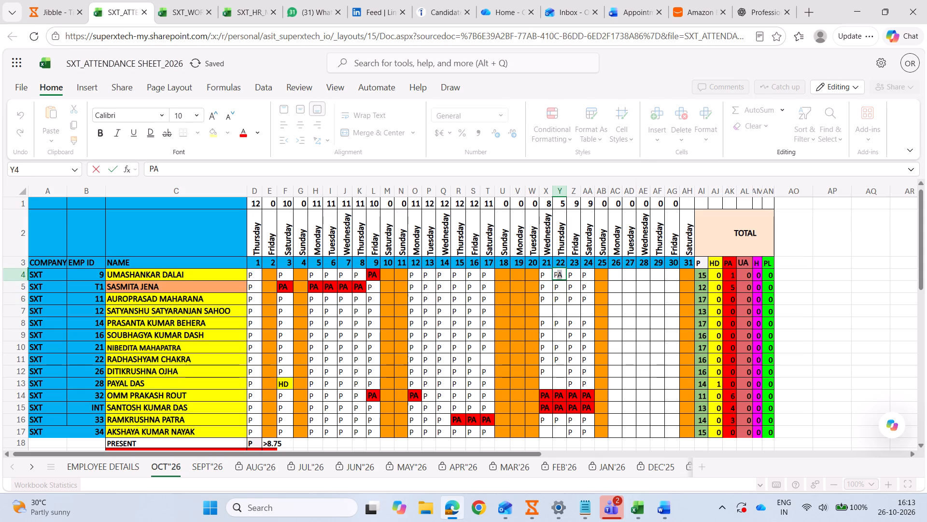
key("BackSpace")
left_click(546, 284)
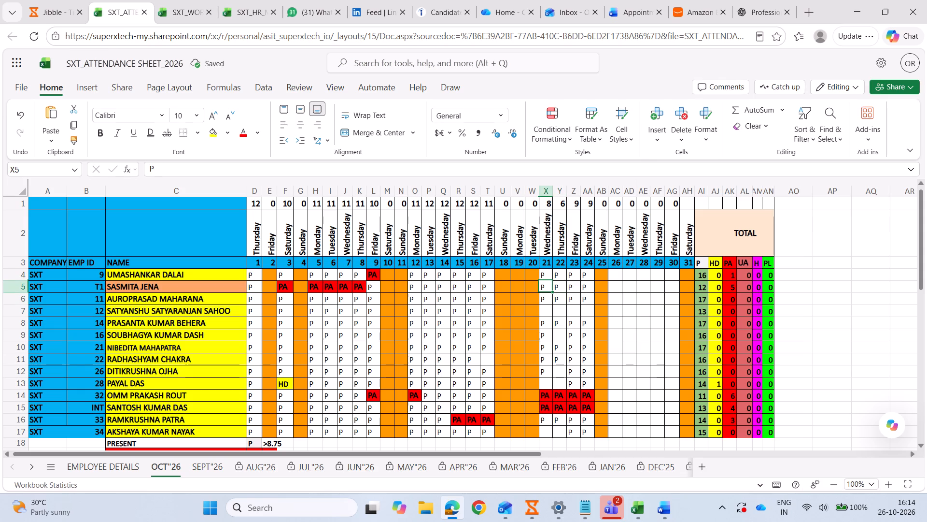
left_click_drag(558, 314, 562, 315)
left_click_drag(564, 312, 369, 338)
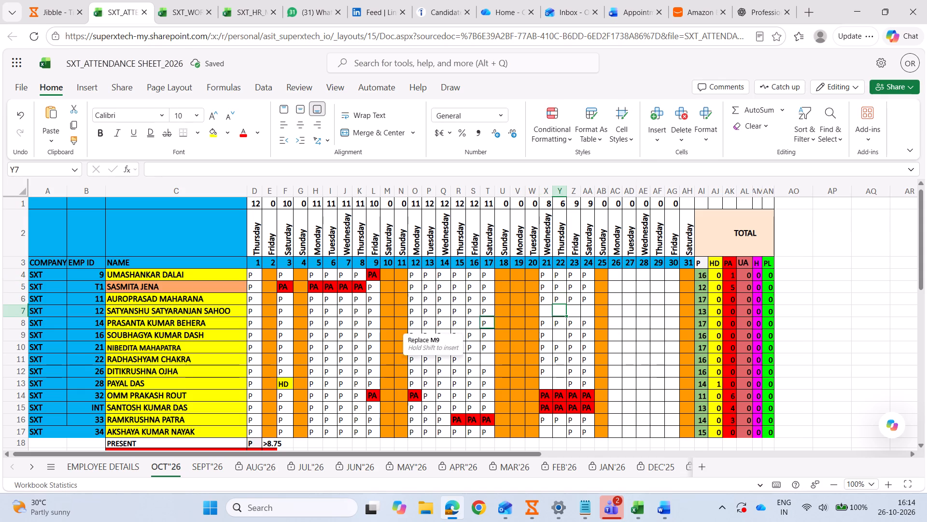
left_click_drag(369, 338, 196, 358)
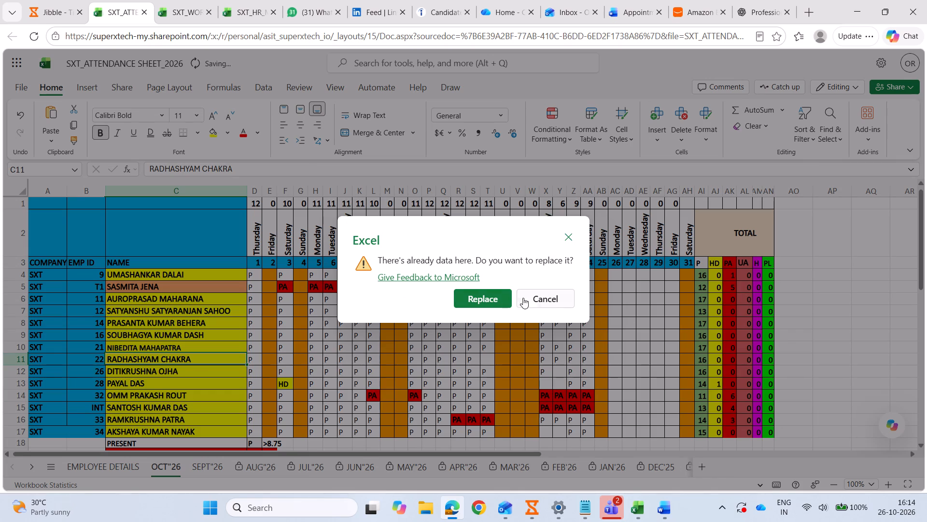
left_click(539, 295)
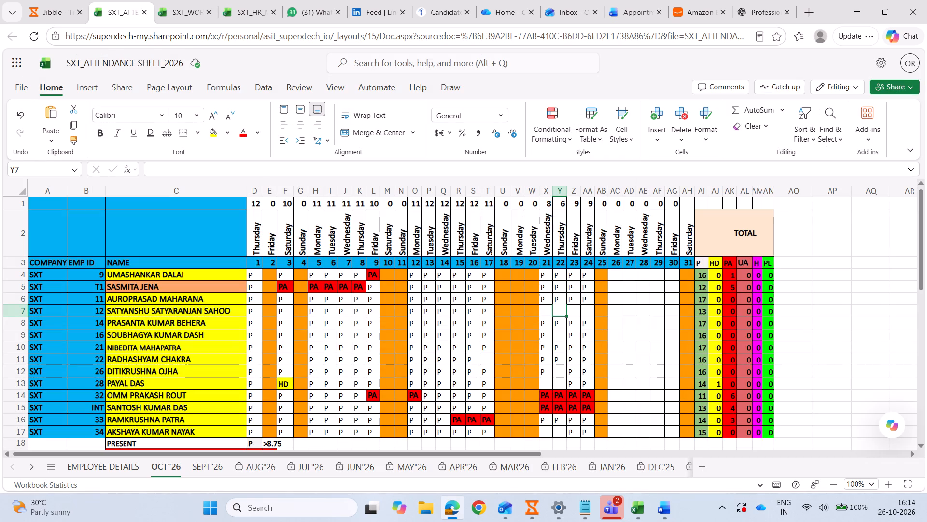
Mark P for Thursday the 22nd for the employees in rows 12, 9 and 17.
left_click(556, 372)
key("p")
key("BackSpace")
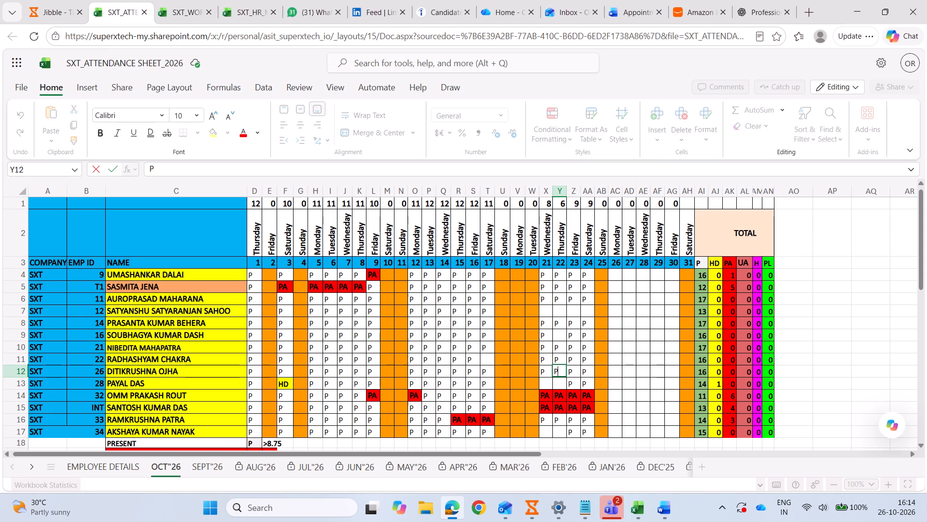
left_click(562, 337)
key("p")
key("BackSpace")
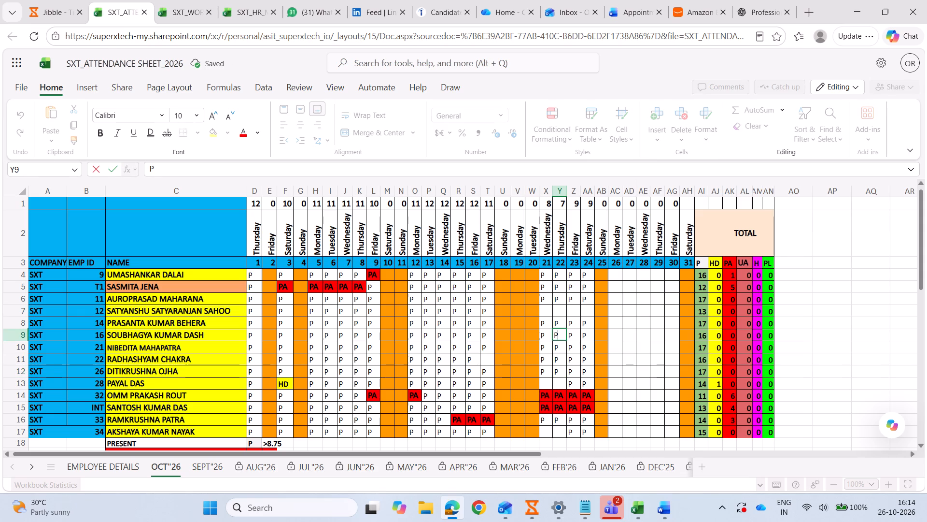
left_click(562, 432)
key("p")
key("BackSpace")
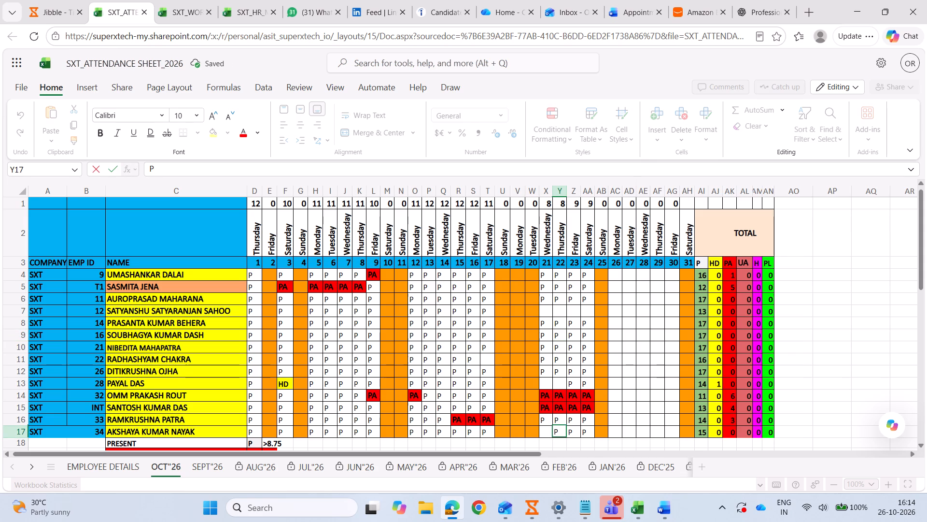
Copy the red PA marks for the 21st and 22nd from row 14 into the same days of row 13.
left_click_drag(548, 397, 563, 399)
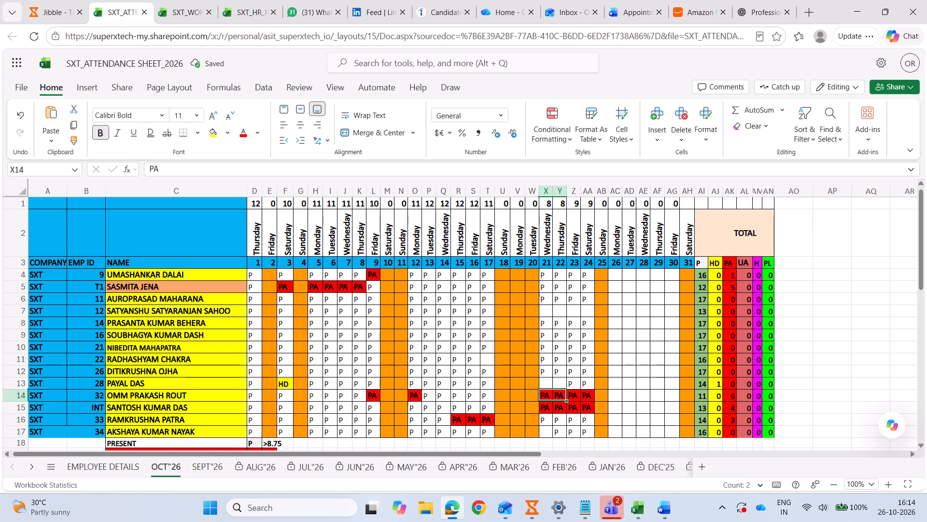
key("ctrl+c")
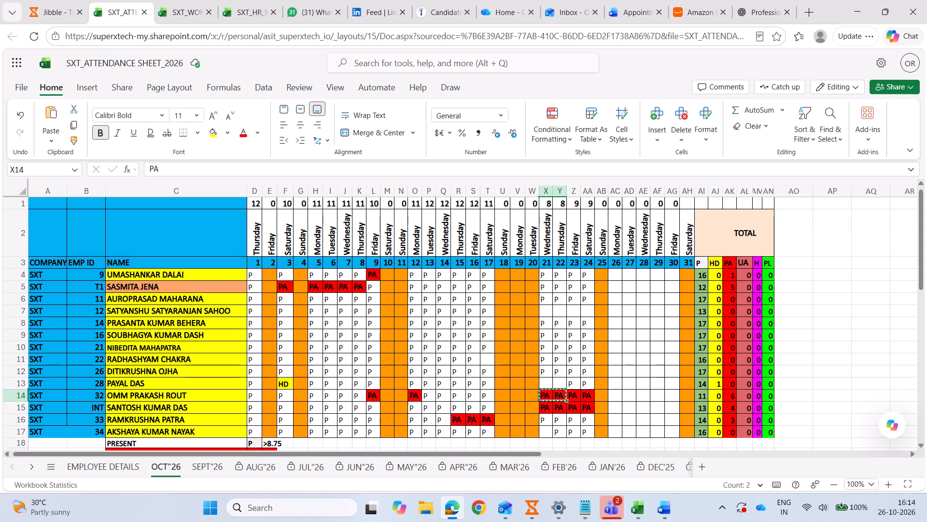
left_click_drag(548, 382, 558, 383)
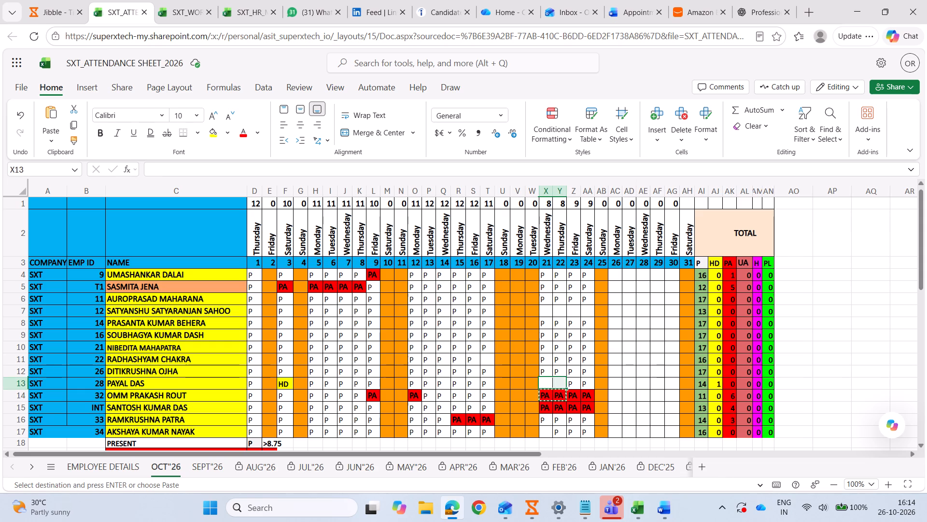
key("ctrl+v")
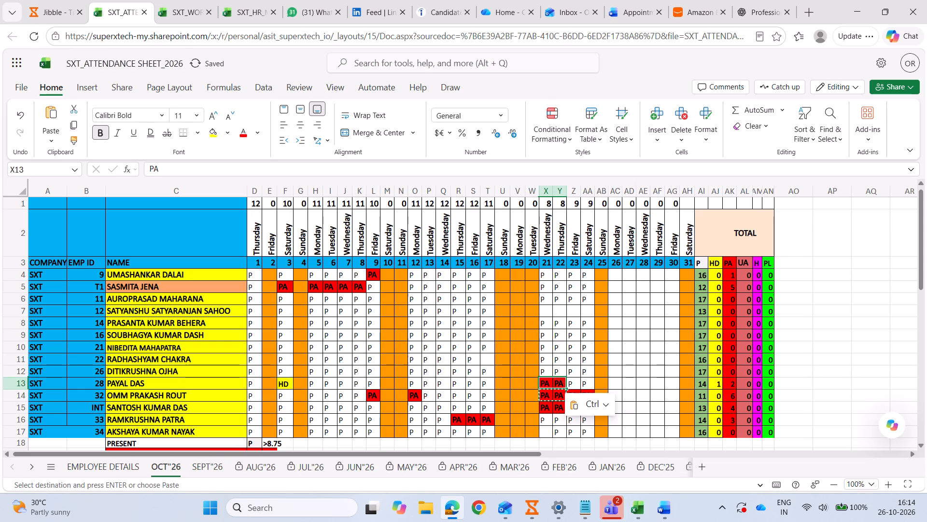
left_click(651, 301)
triple_click(655, 299)
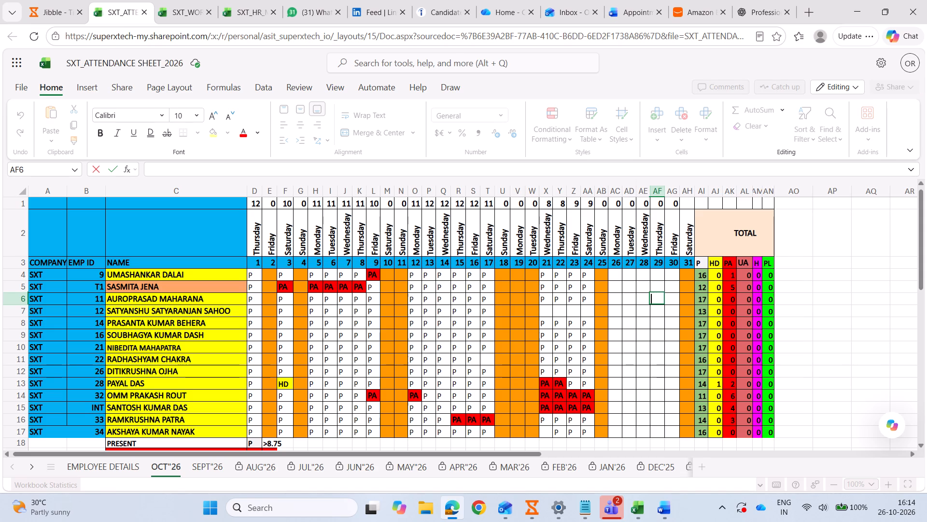
Copy the red PA mark for Wednesday the 21st from row 15 into row 17.
left_click(544, 406)
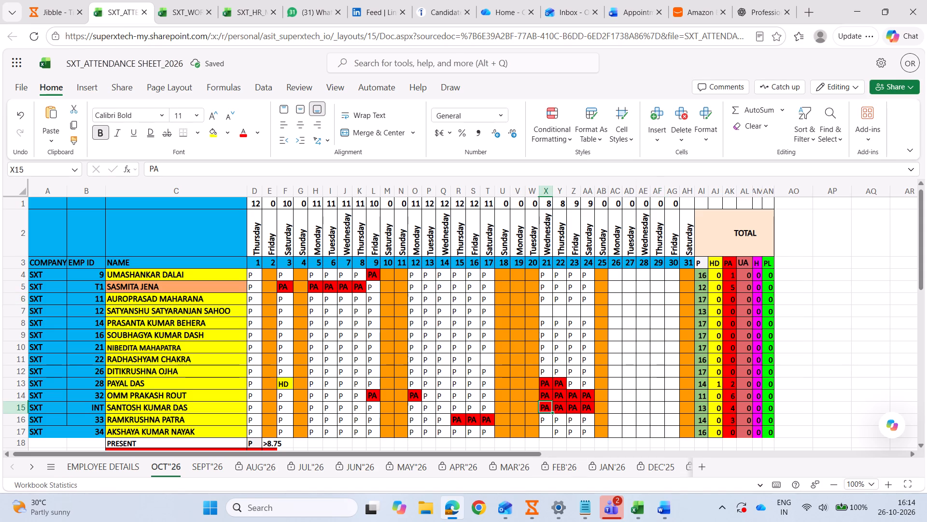
key("ctrl+c")
left_click(547, 430)
key("ctrl+v")
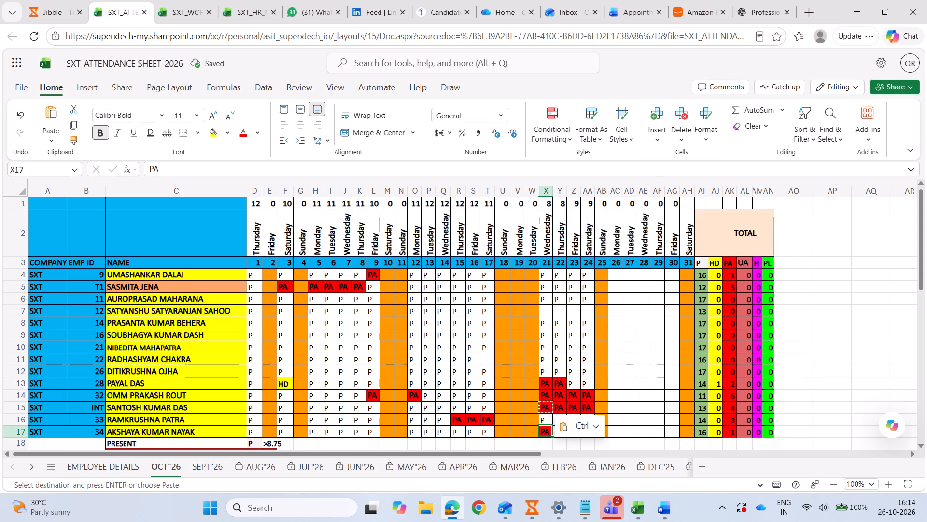
Copy the red PA marks for the 21st to 24th from row 14 into the same days of row 7.
left_click_drag(547, 396, 581, 397)
key("ctrl+c")
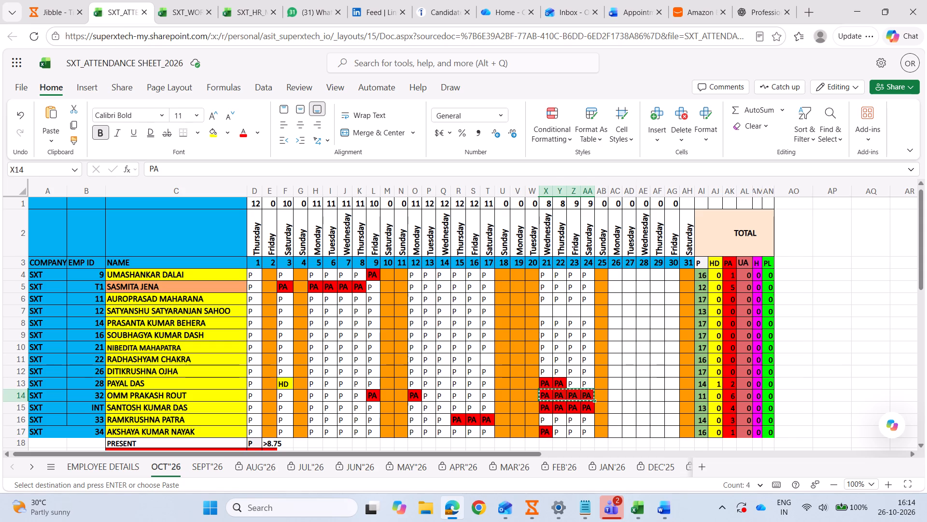
left_click_drag(548, 310, 591, 314)
key("ctrl+v")
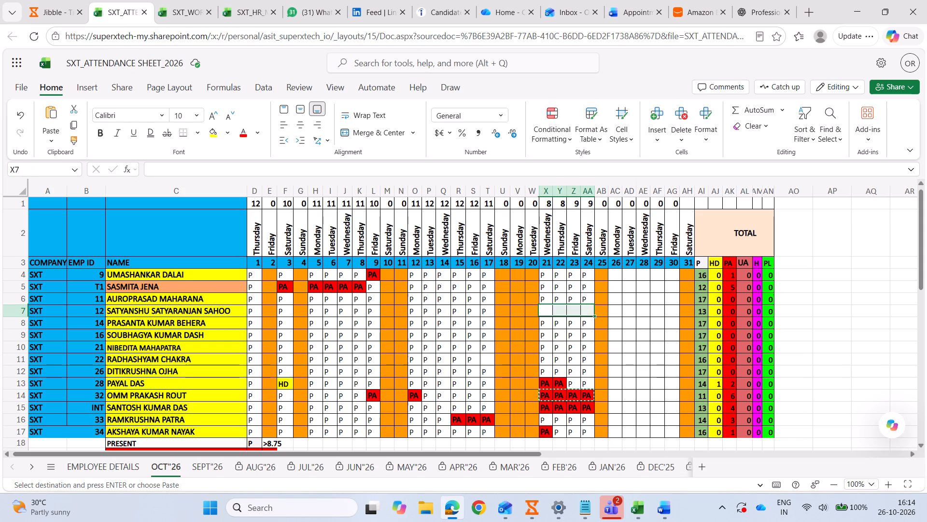
left_click(659, 295)
left_click(663, 289)
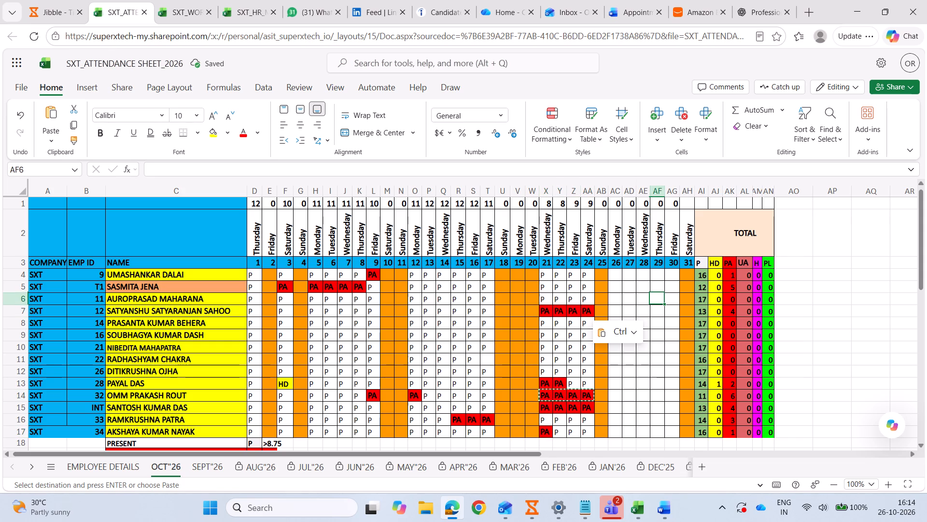
left_click(637, 307)
left_click(642, 307)
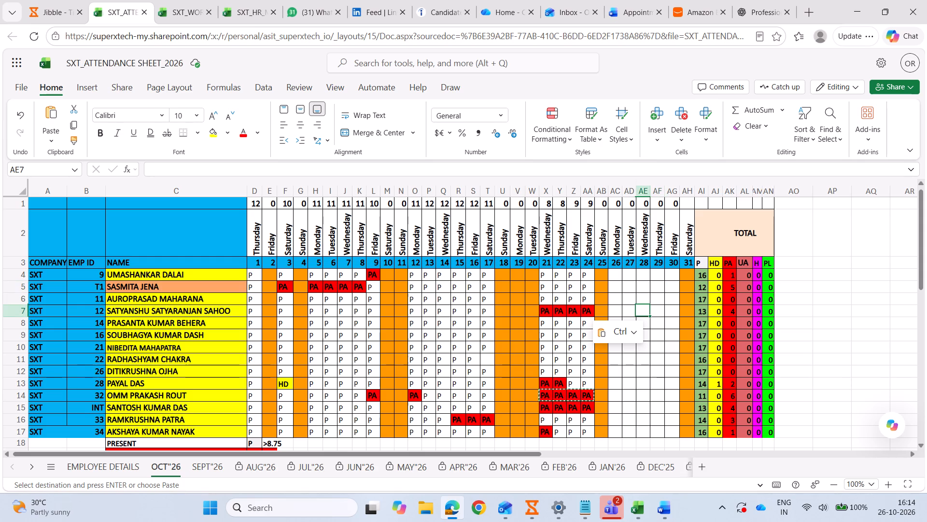
double_click(642, 308)
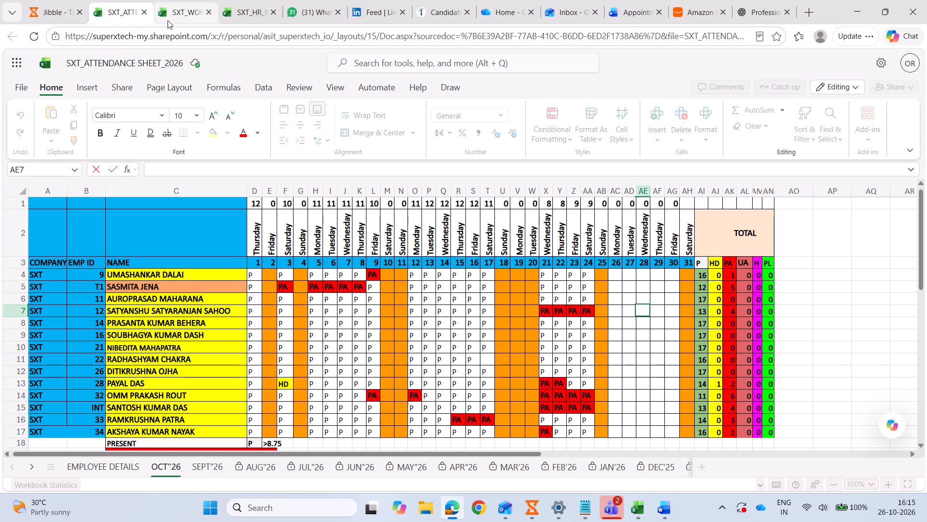
Check the Oct 12 - Oct 18 Jibble timesheets and mark P for Saturday the 17th in row 11 of the attendance sheet.
left_click(56, 12)
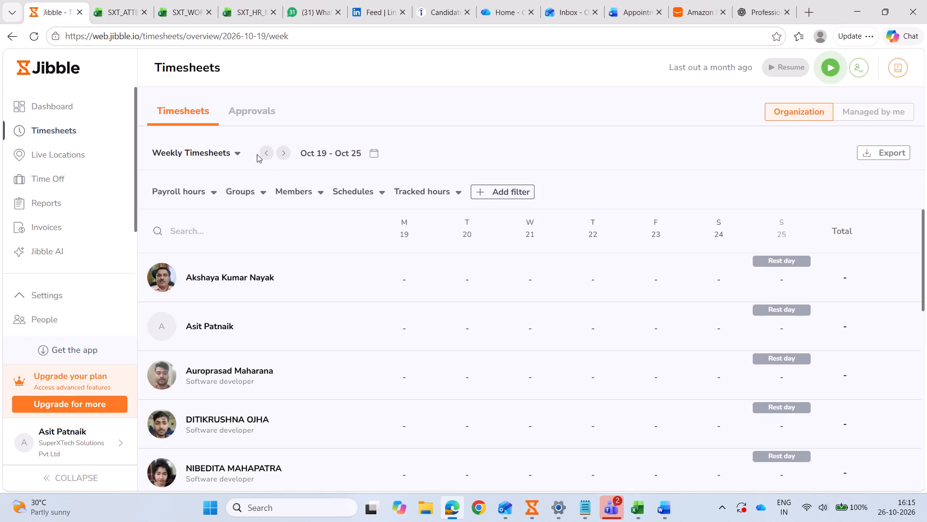
left_click(265, 149)
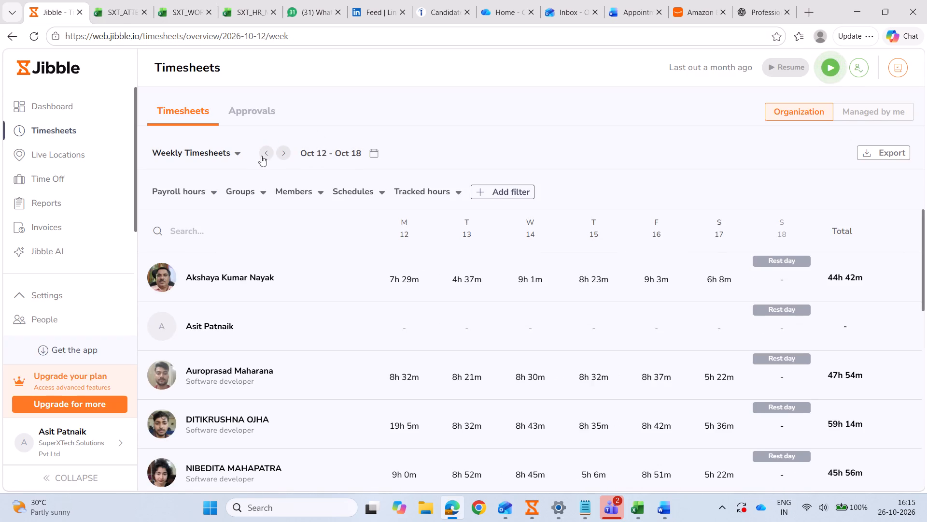
scroll(180, 349, "down", 3)
scroll(240, 378, "down", 1)
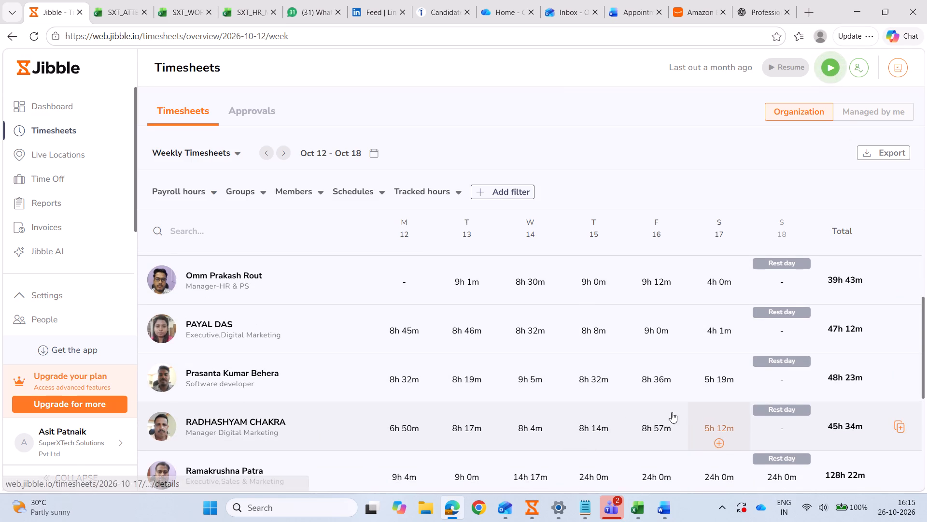
left_click(109, 10)
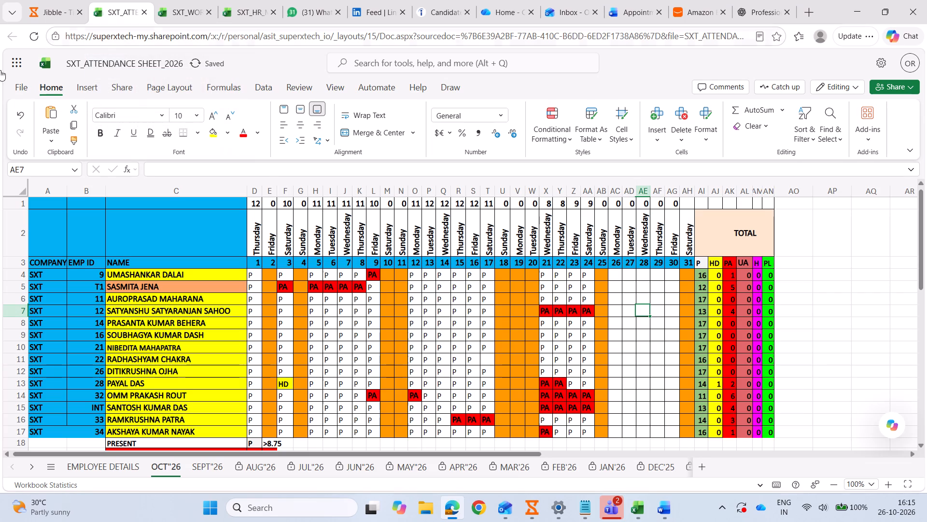
left_click(484, 348)
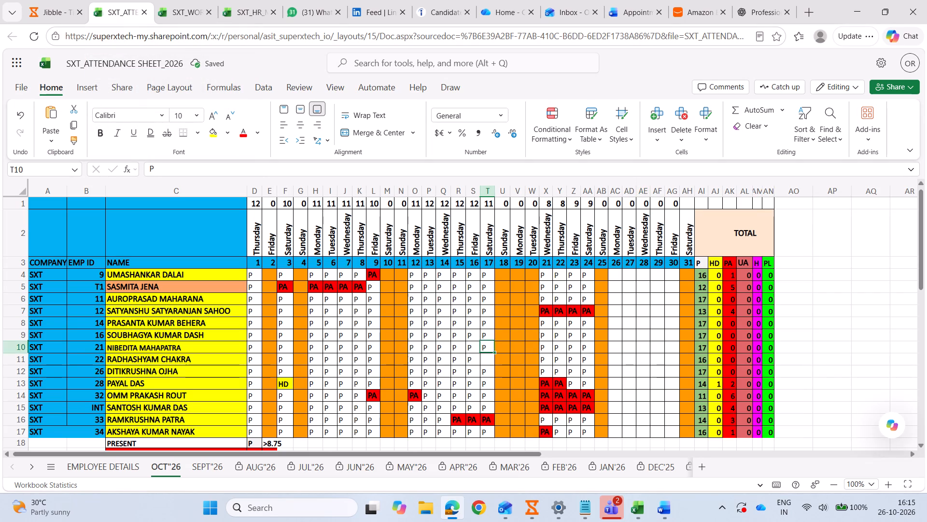
left_click(490, 364)
key("p")
key("BackSpace")
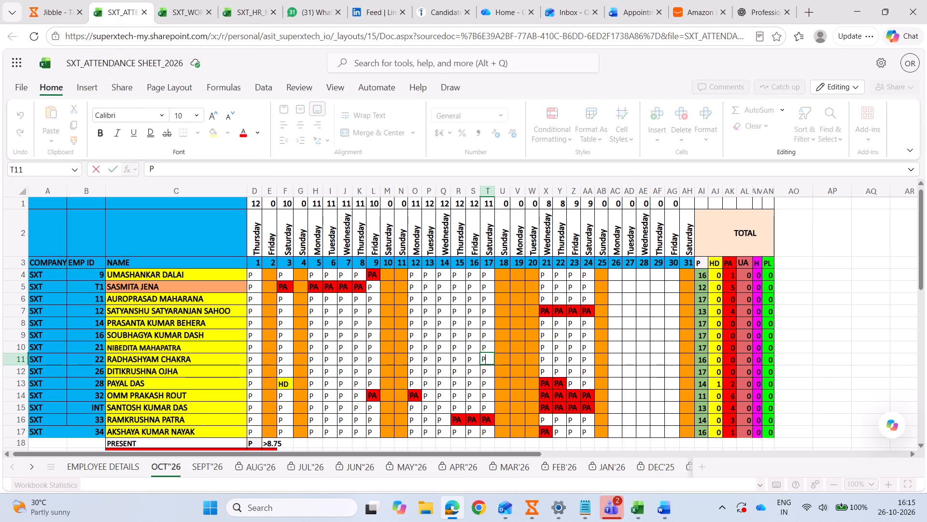
left_click(628, 321)
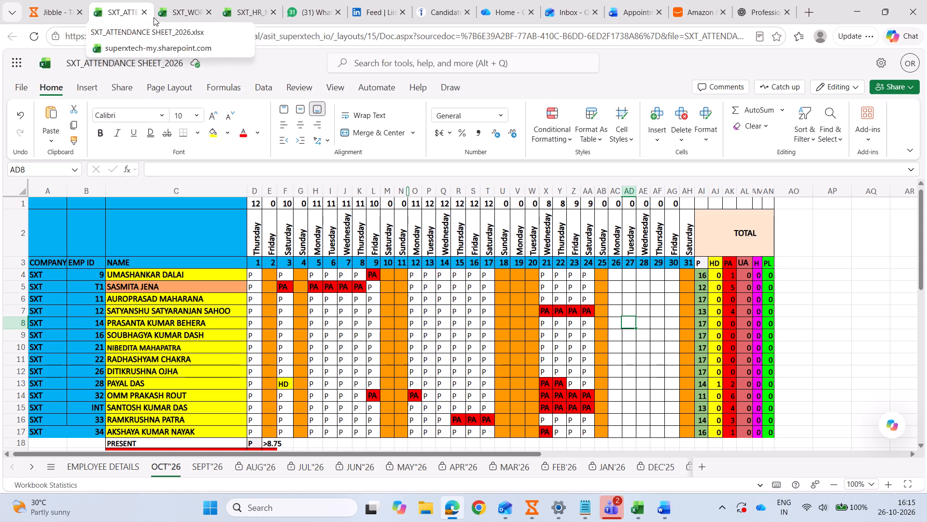
Examine the list of members clocked in on the Jibble dashboard, and return to the attendance sheet.
left_click(45, 9)
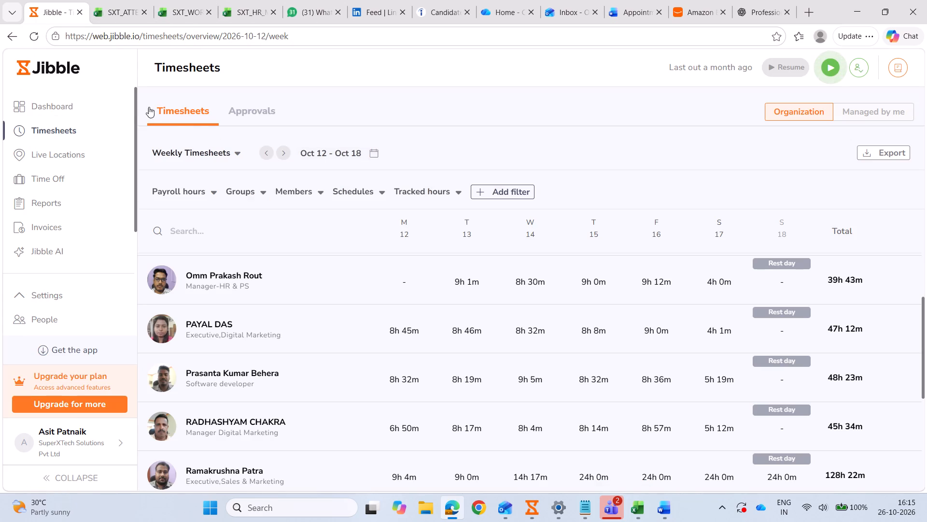
left_click(56, 103)
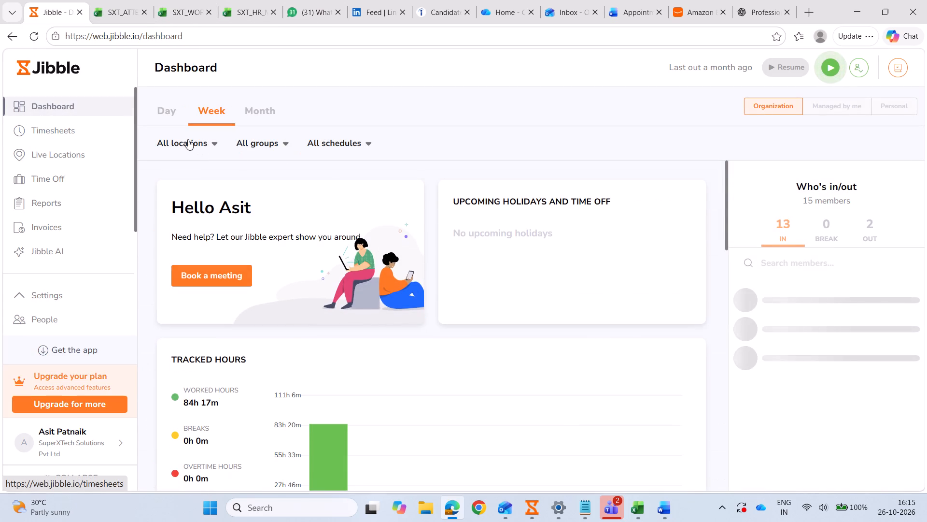
scroll(800, 332, "down", 5)
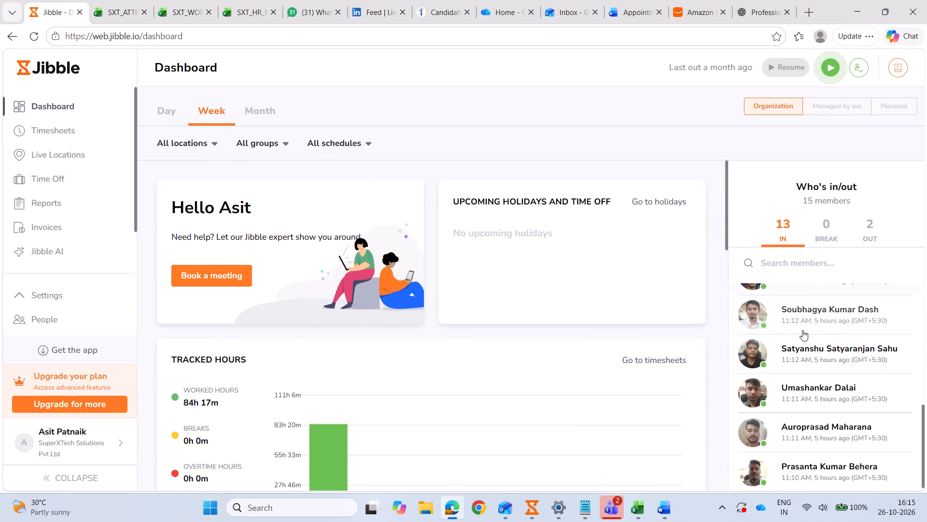
scroll(803, 329, "down", 5)
scroll(804, 327, "up", 3)
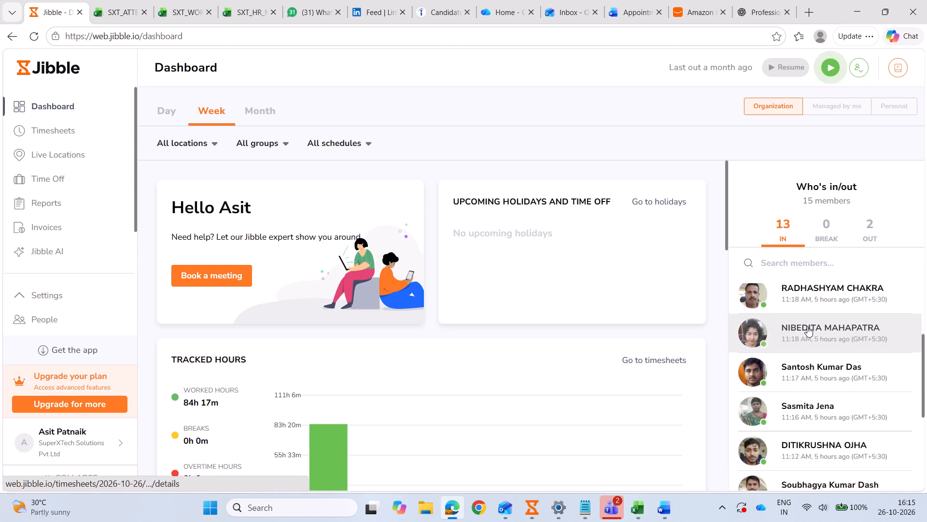
scroll(808, 326, "up", 4)
scroll(806, 319, "down", 2)
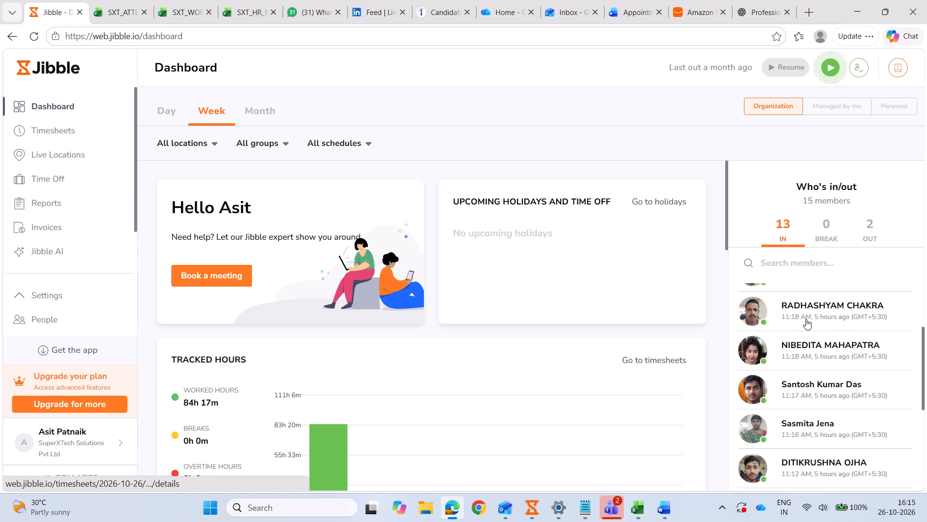
scroll(805, 319, "up", 1)
scroll(804, 319, "down", 11)
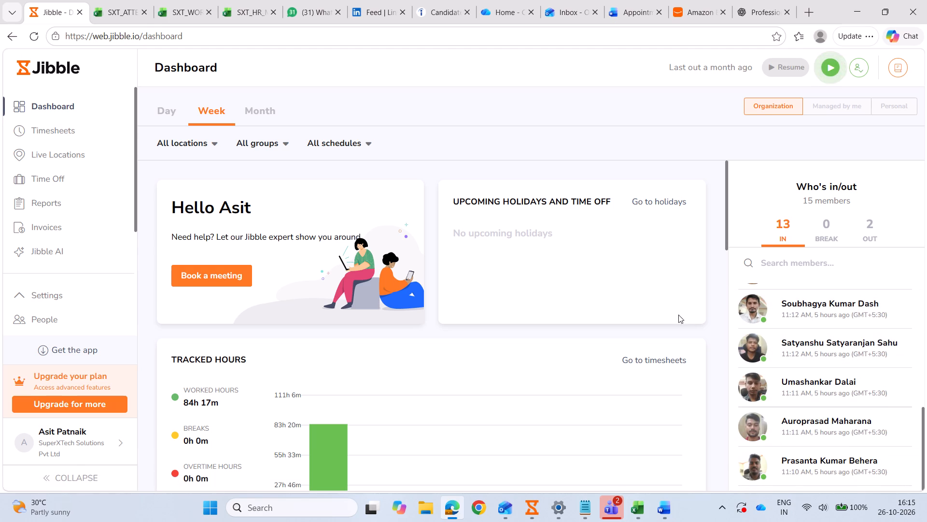
left_click(102, 2)
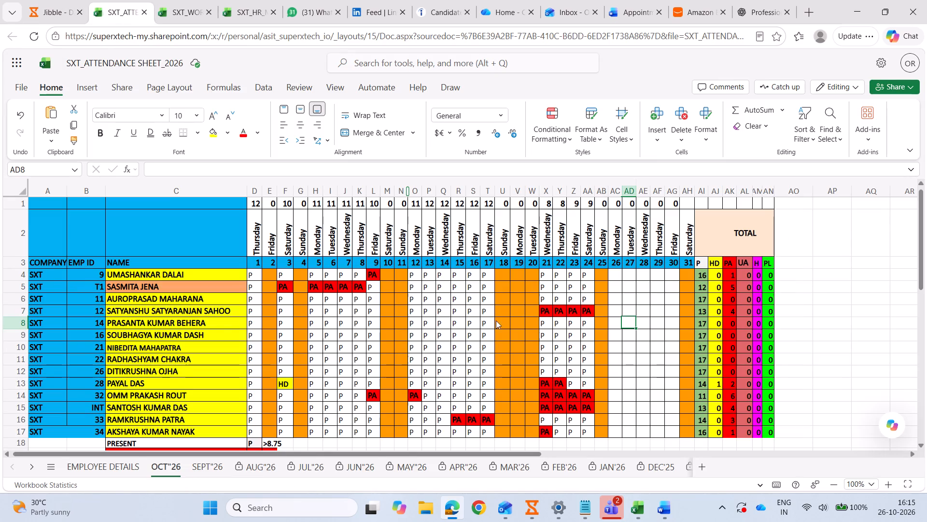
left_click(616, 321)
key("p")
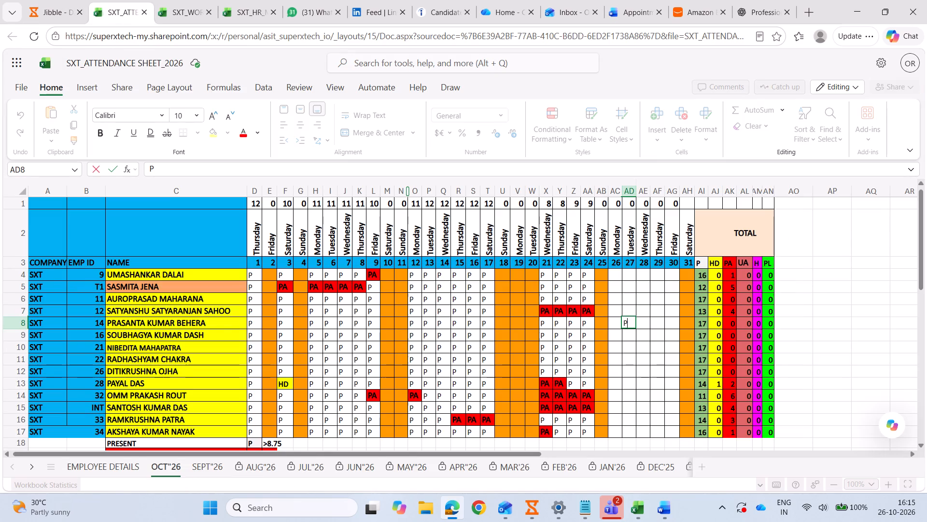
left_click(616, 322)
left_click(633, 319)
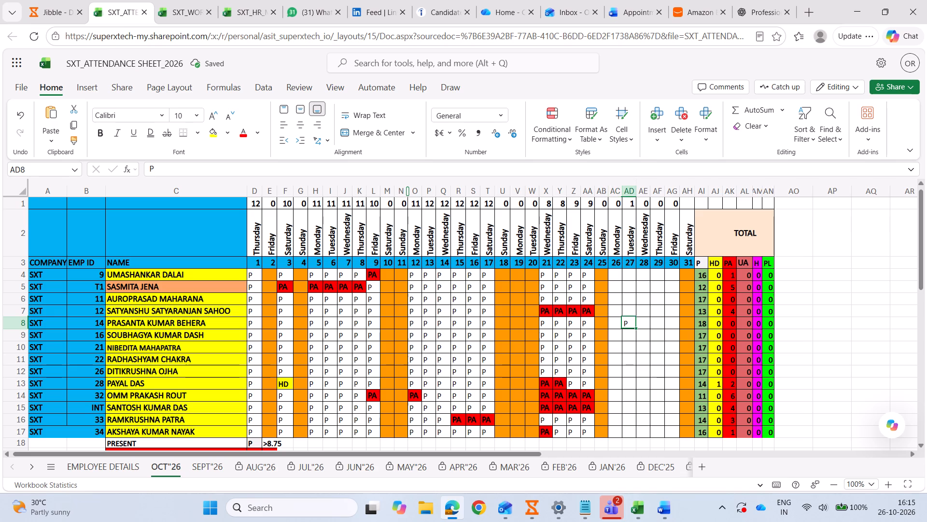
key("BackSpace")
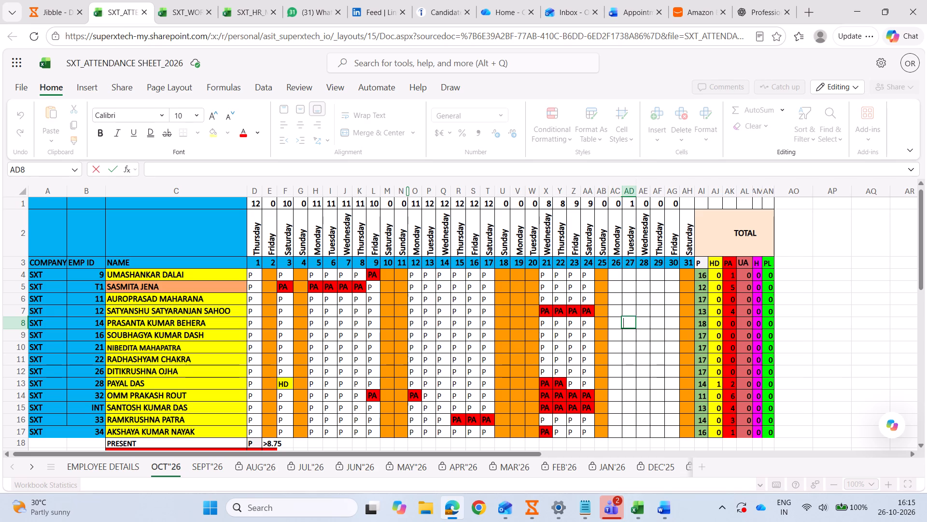
Mark P for Monday the 26th for the employees in rows 8, 6 and 4.
left_click(616, 323)
key("p")
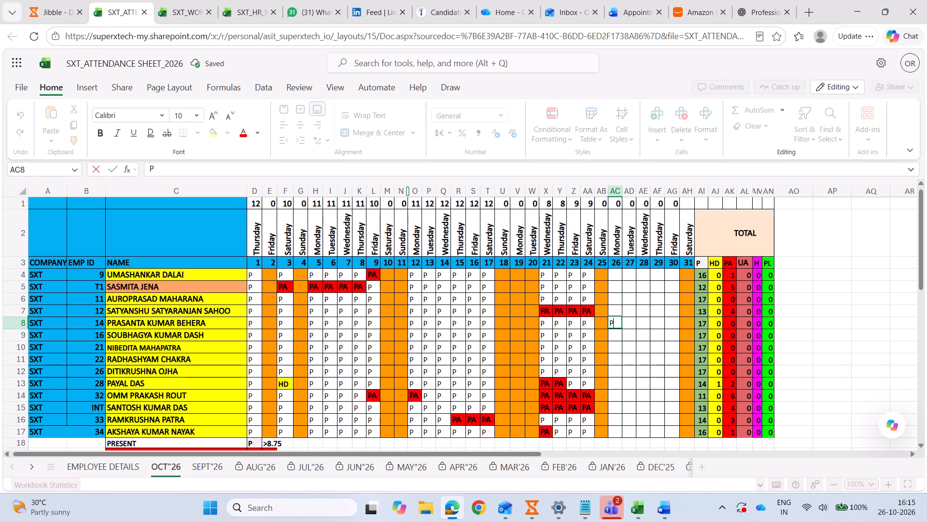
left_click(619, 301)
key("p")
left_click(618, 276)
key("p")
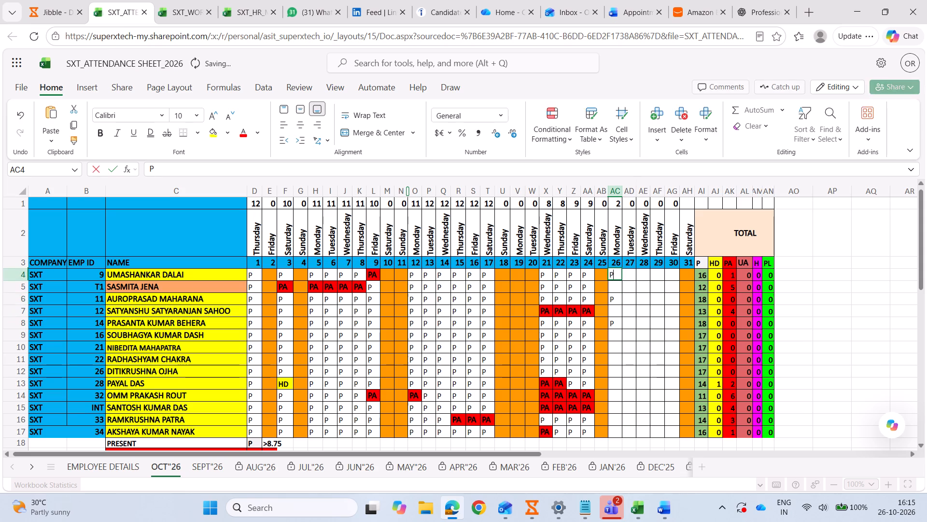
Recheck the clocked-in members in Jibble and mark P for Monday the 26th in rows 7, 9 and 12.
left_click(39, 7)
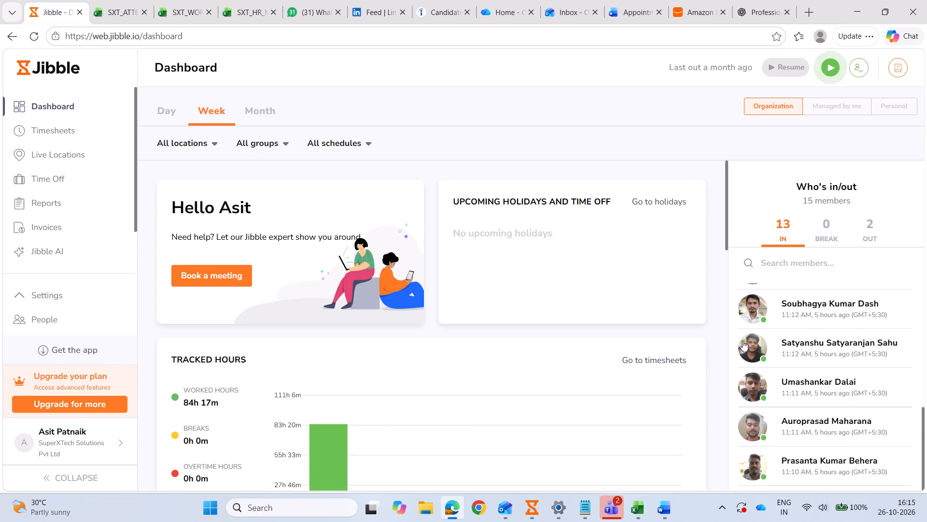
scroll(835, 341, "up", 1)
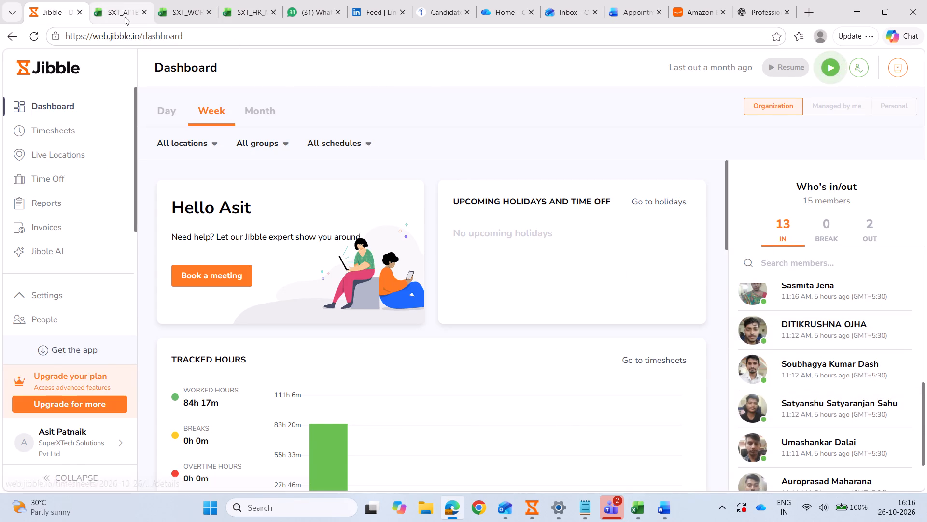
left_click(116, 3)
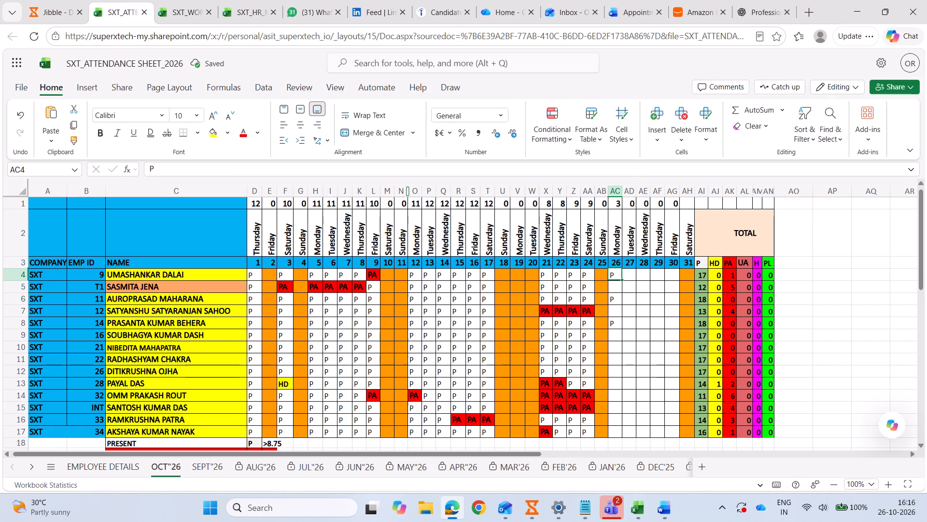
left_click(615, 311)
key("p")
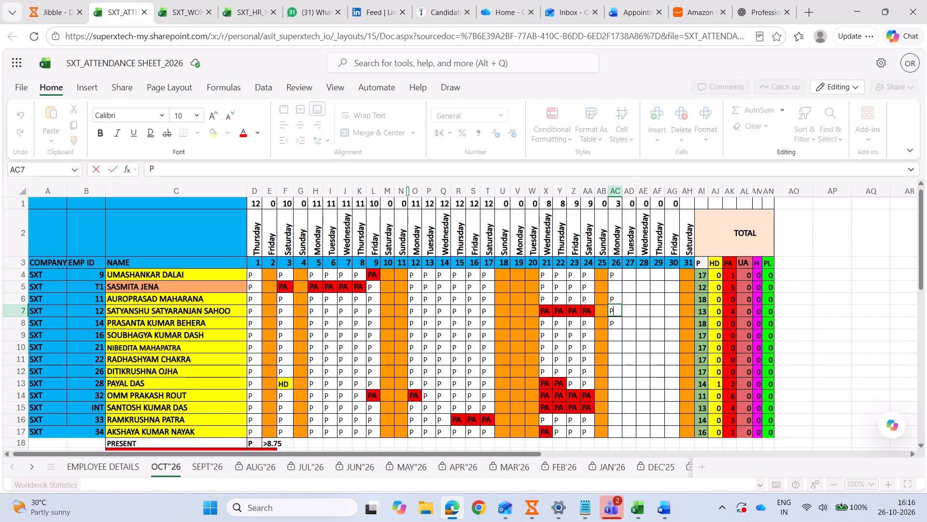
left_click(619, 334)
key("p")
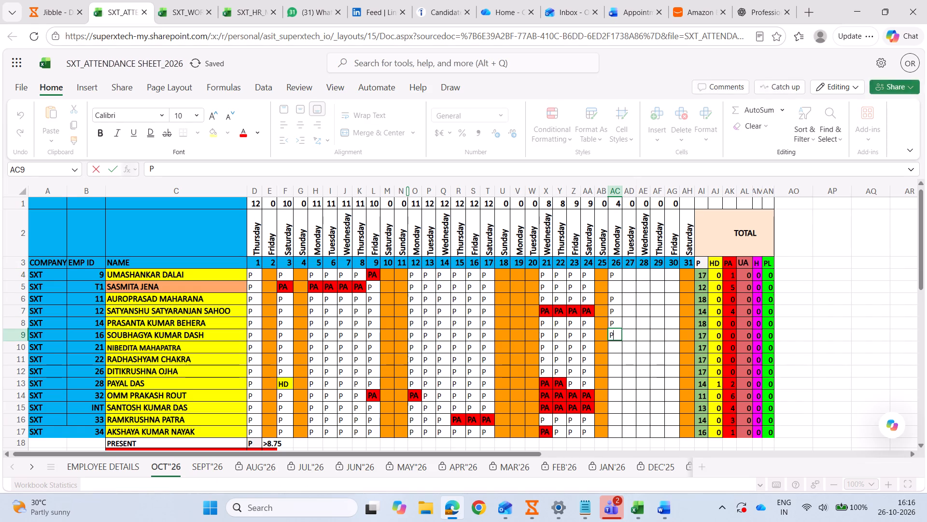
left_click(616, 370)
key("p")
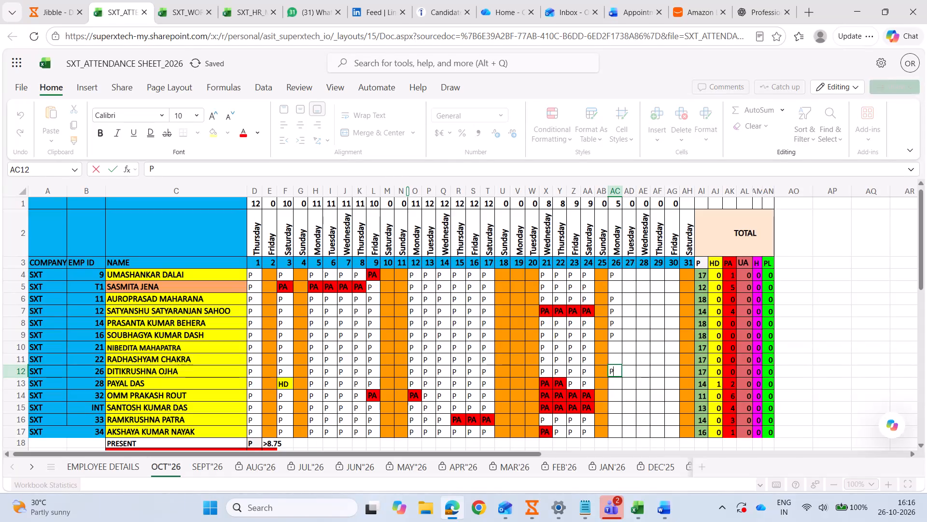
Check further clocked-in members in Jibble and mark P for Monday the 26th in rows 5, 15 and 10.
left_click(50, 16)
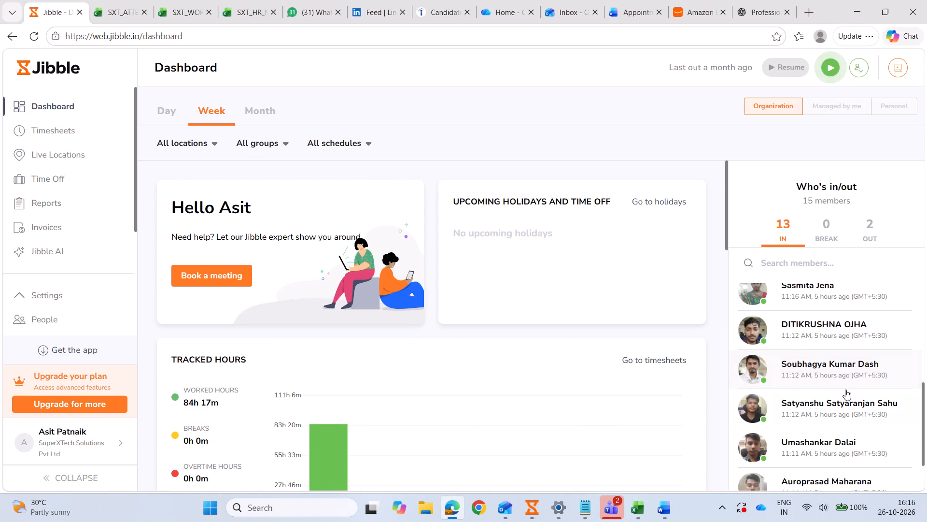
scroll(826, 342, "up", 1)
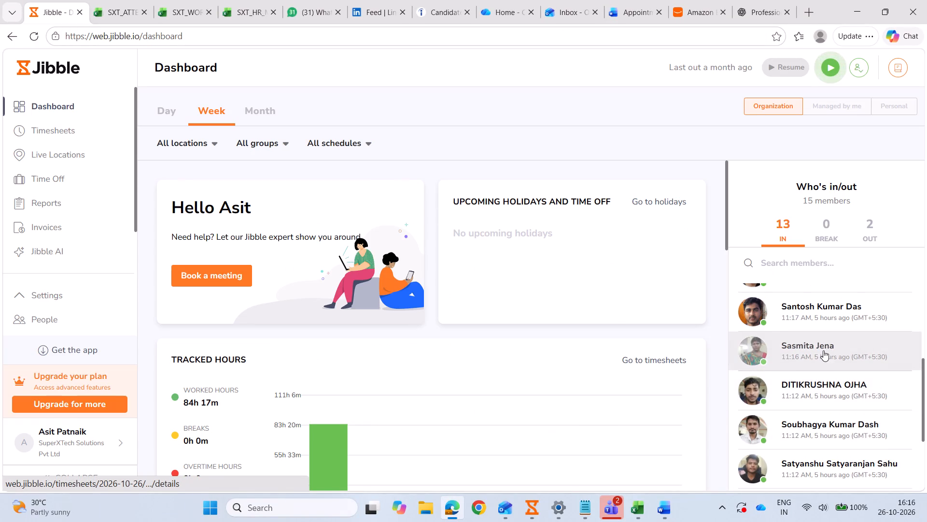
scroll(823, 350, "up", 1)
left_click(118, 15)
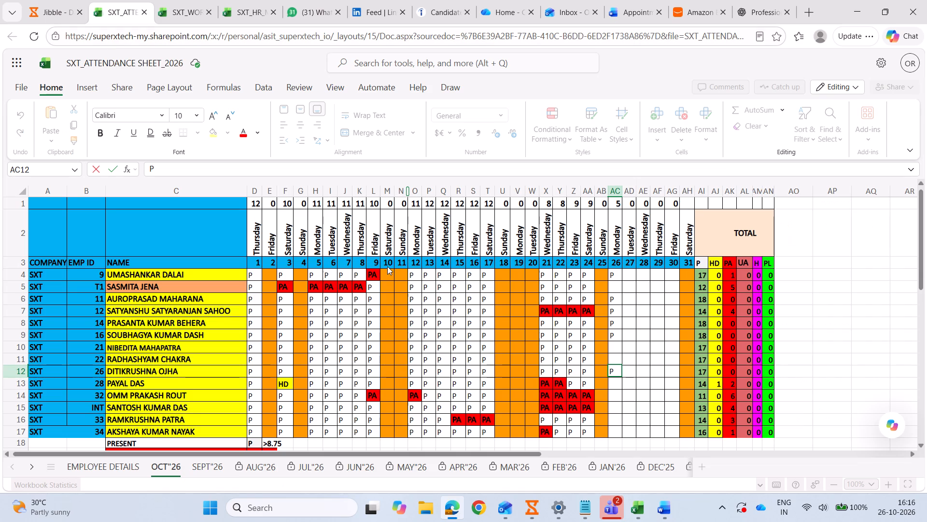
double_click(616, 285)
key("p")
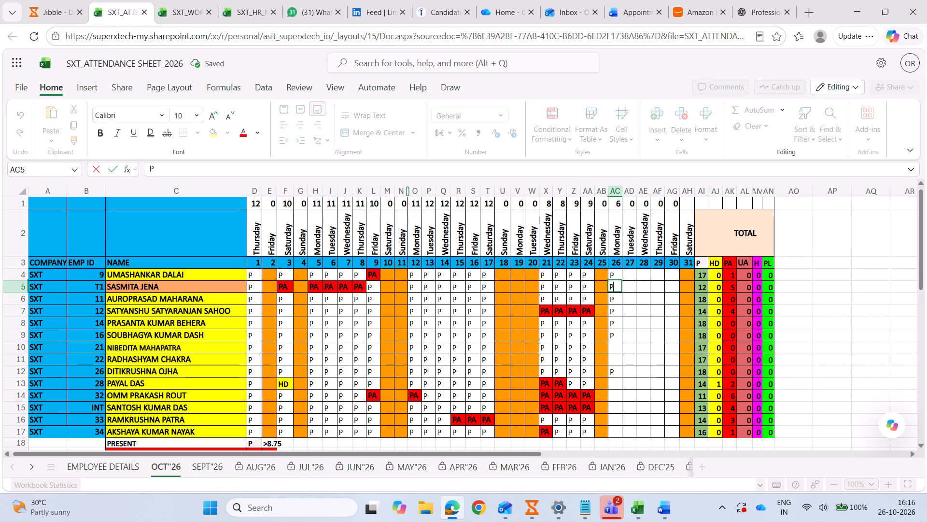
left_click(614, 409)
key("p")
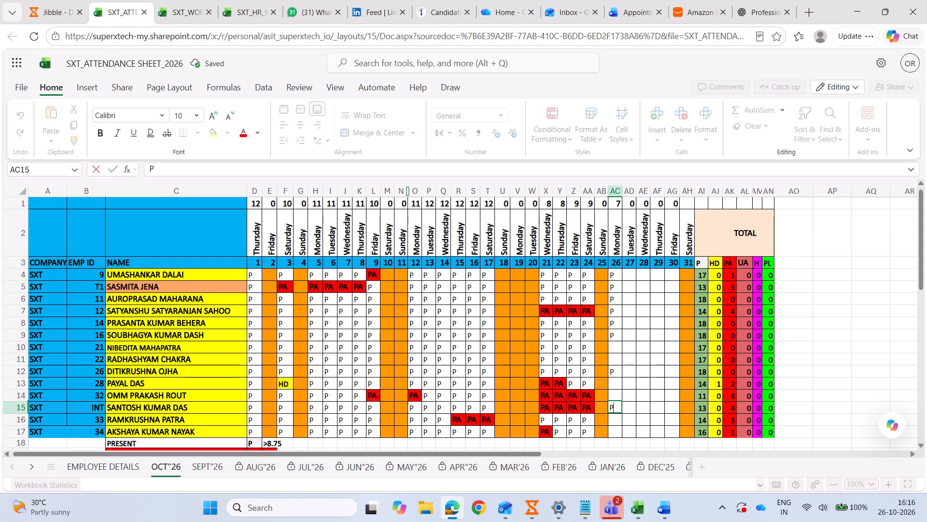
left_click(616, 348)
key("p")
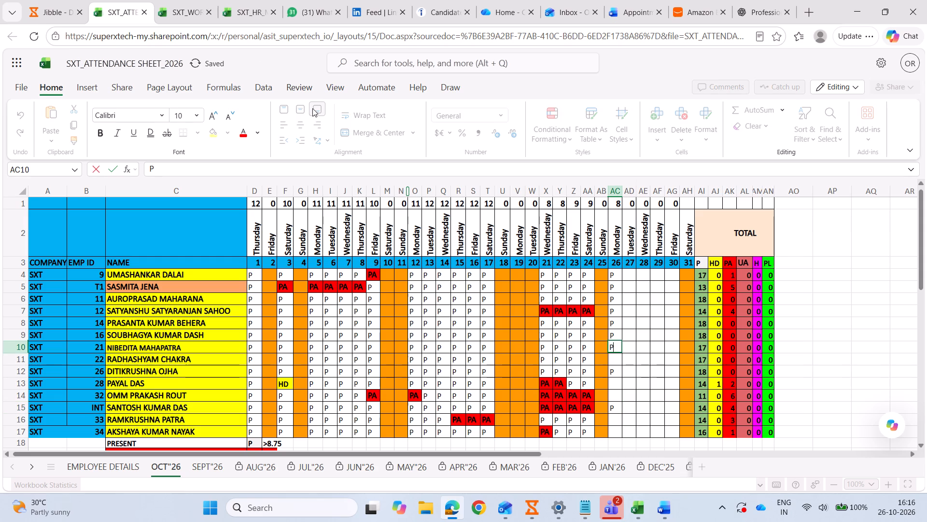
Check further clocked-in members in Jibble and mark P for Monday the 26th in rows 11, 14 and 16 of the attendance sheet.
left_click(60, 10)
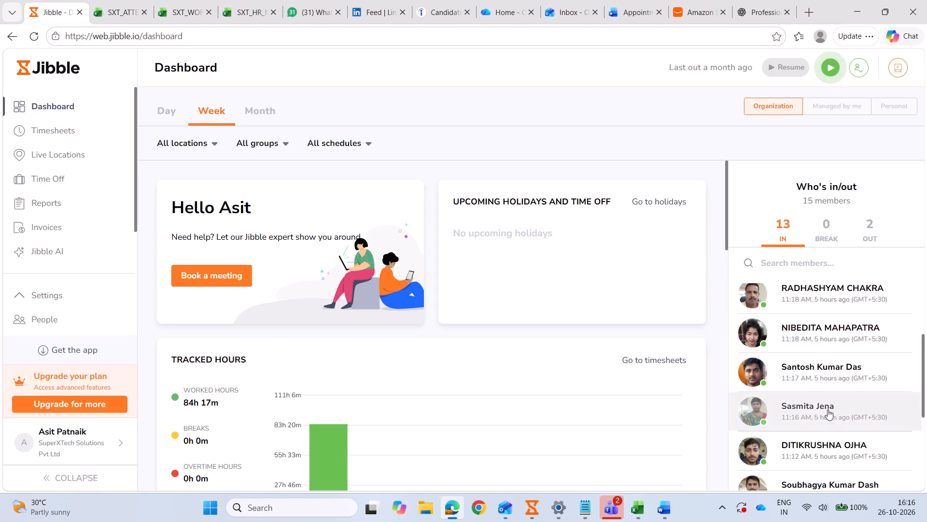
scroll(822, 332, "up", 2)
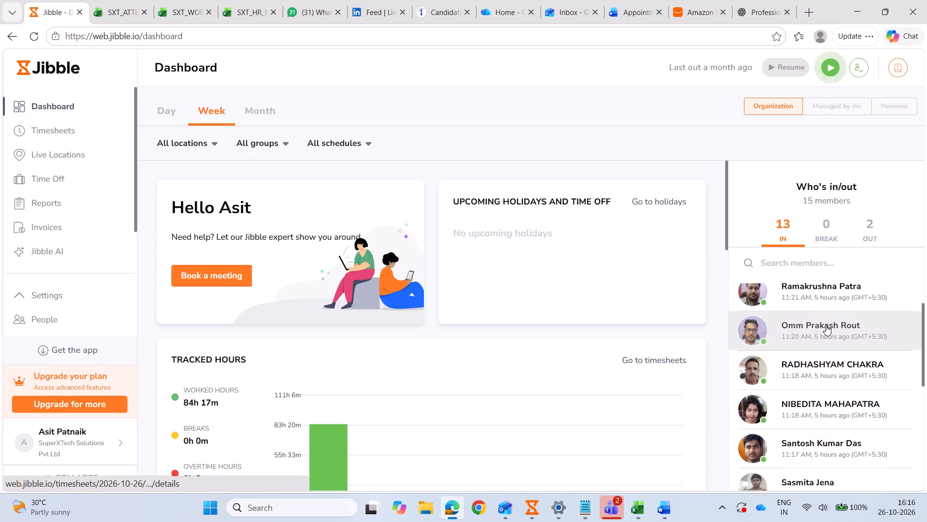
left_click(110, 12)
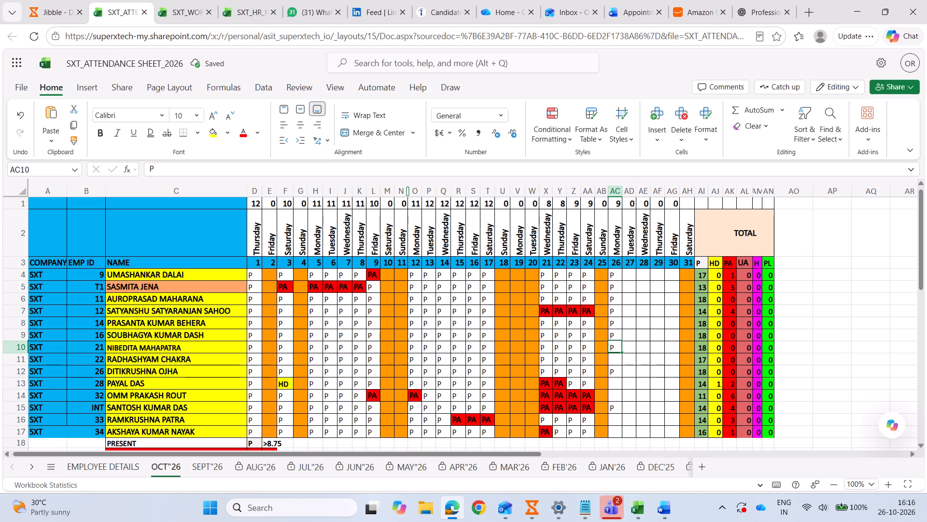
left_click(614, 362)
key("p")
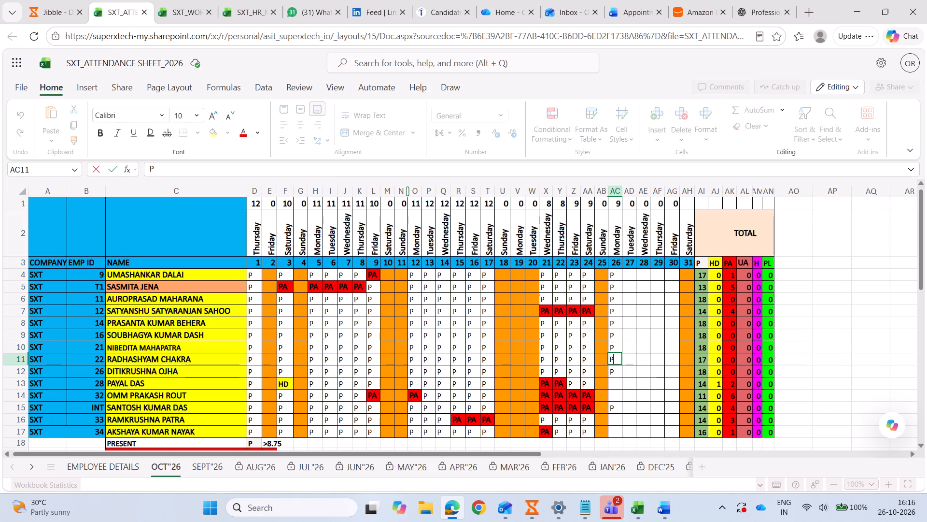
left_click(616, 395)
key("p")
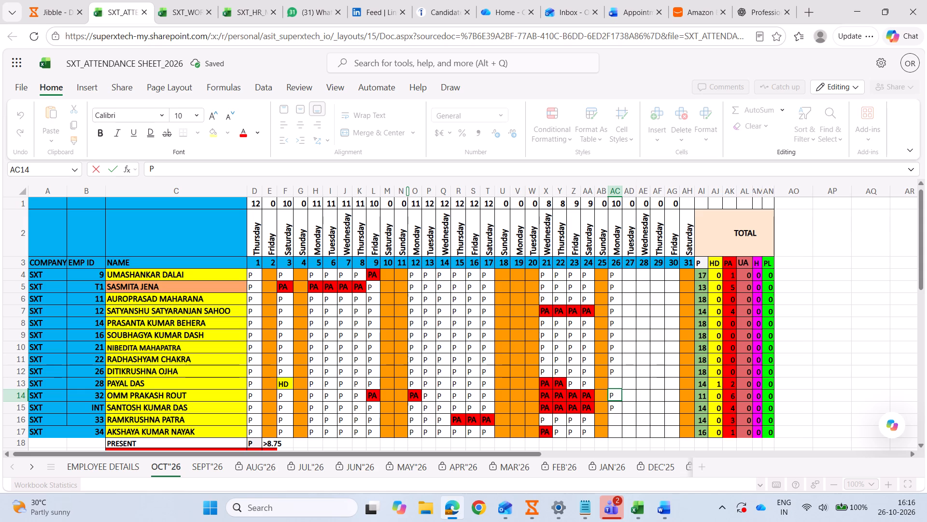
left_click(614, 420)
key("p")
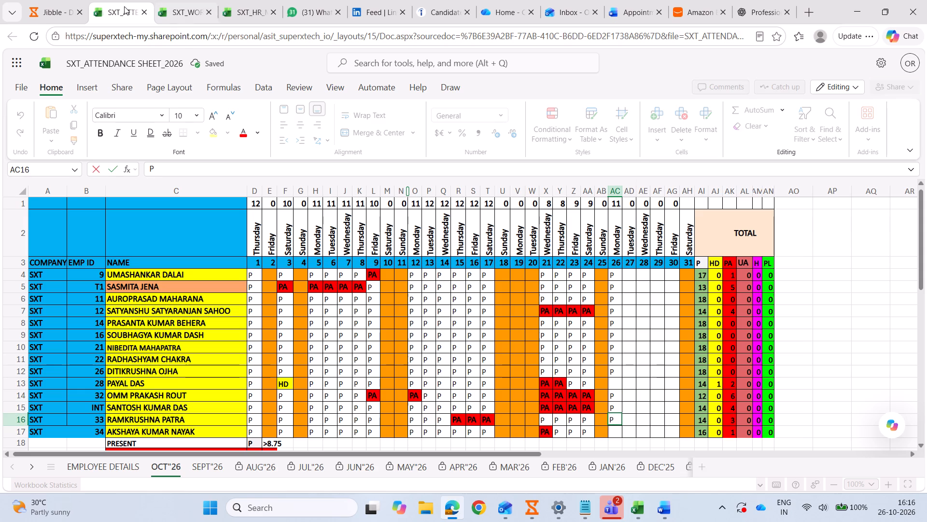
Check the most recent clock-in in Jibble and mark P for Monday the 26th in row 17.
left_click(42, 14)
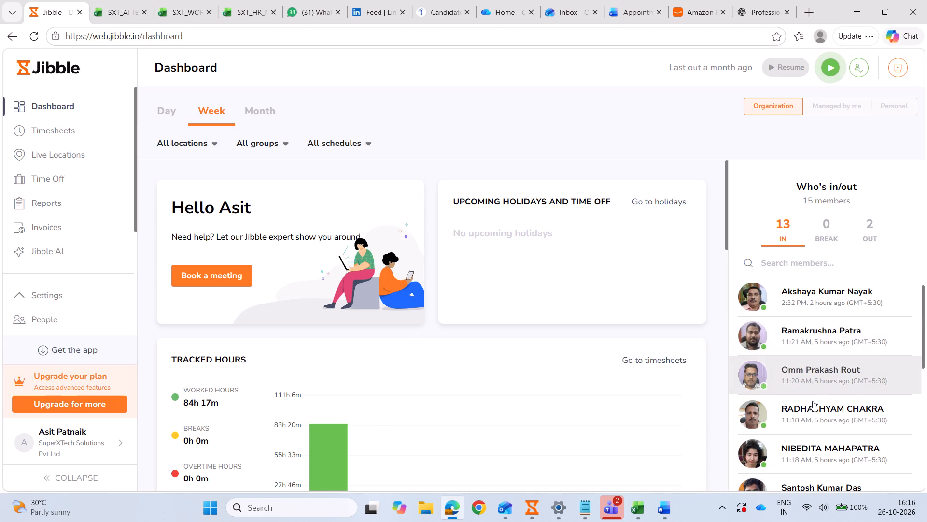
scroll(813, 327, "up", 1)
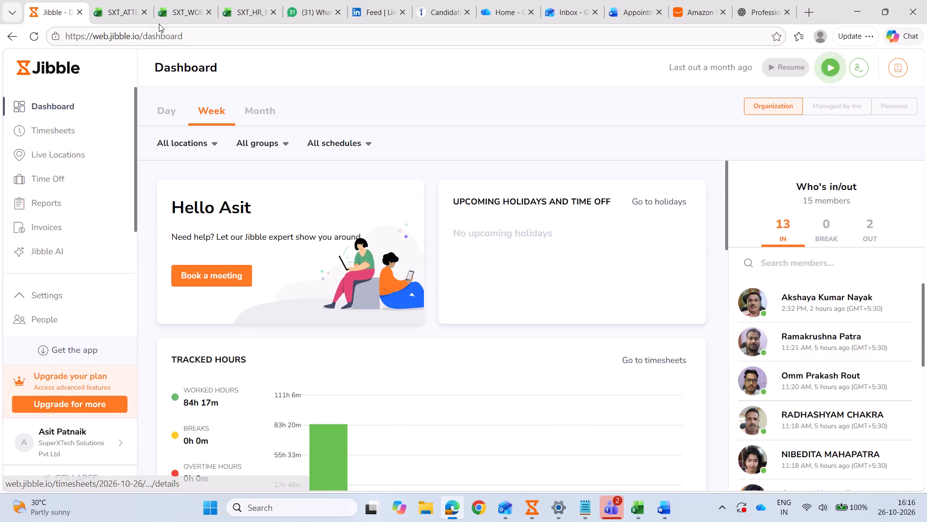
left_click(119, 11)
scroll(500, 281, "up", 1)
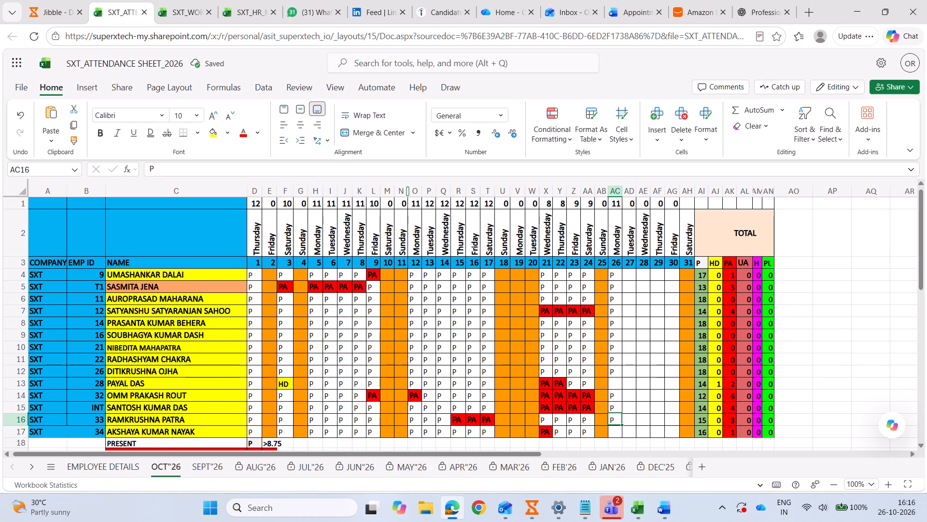
left_click(614, 434)
key("p")
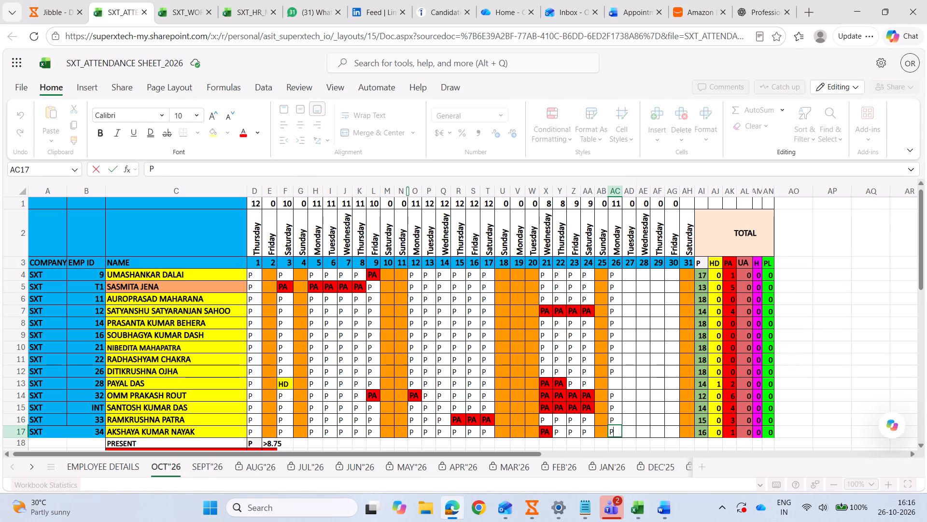
Copy the red PA mark from Thursday the 22nd in row 13 to Monday the 26th in the same row.
left_click(560, 382)
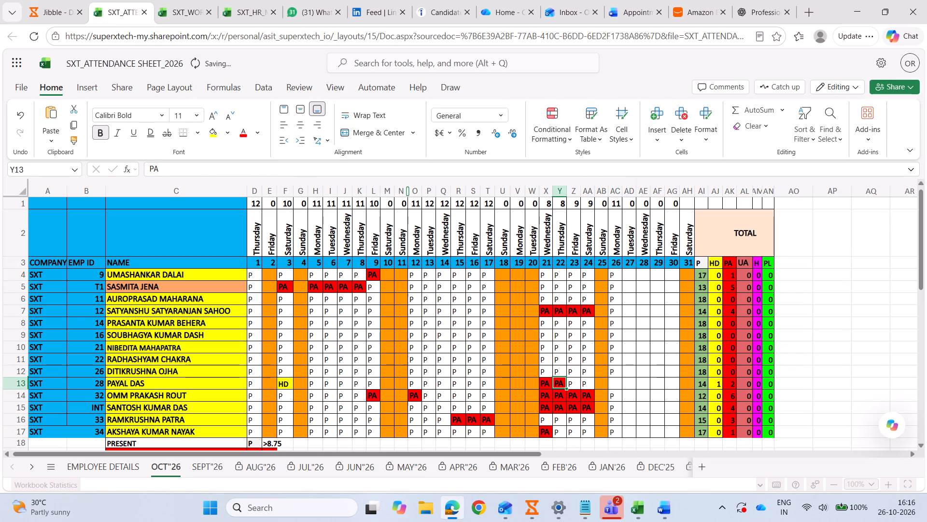
key("ctrl+c")
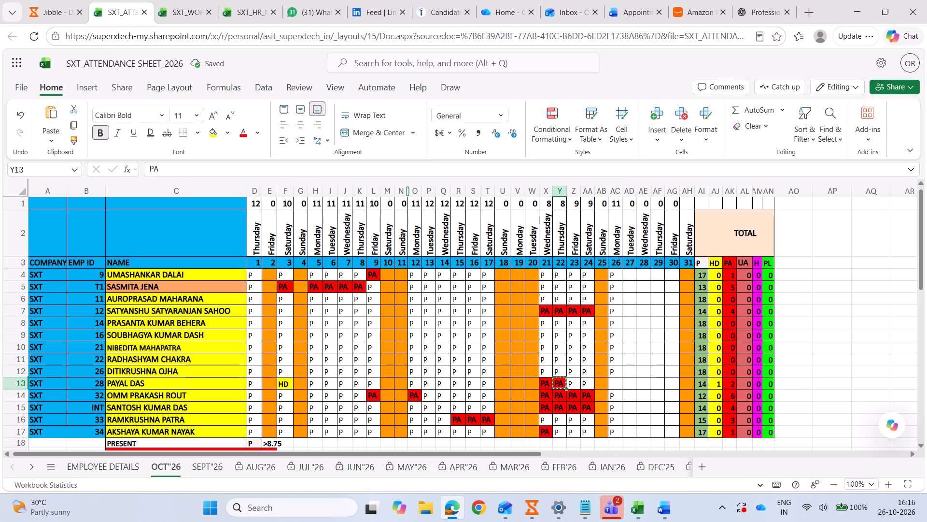
left_click(619, 385)
key("ctrl+v")
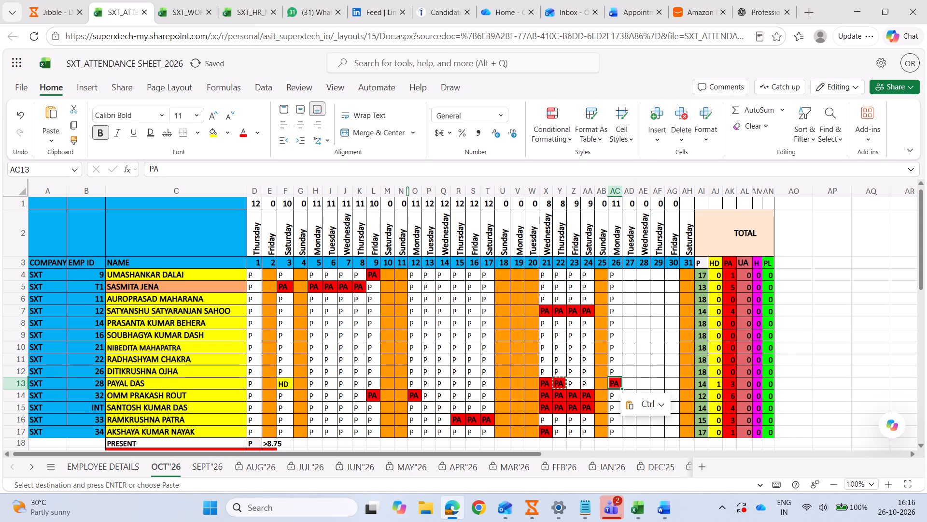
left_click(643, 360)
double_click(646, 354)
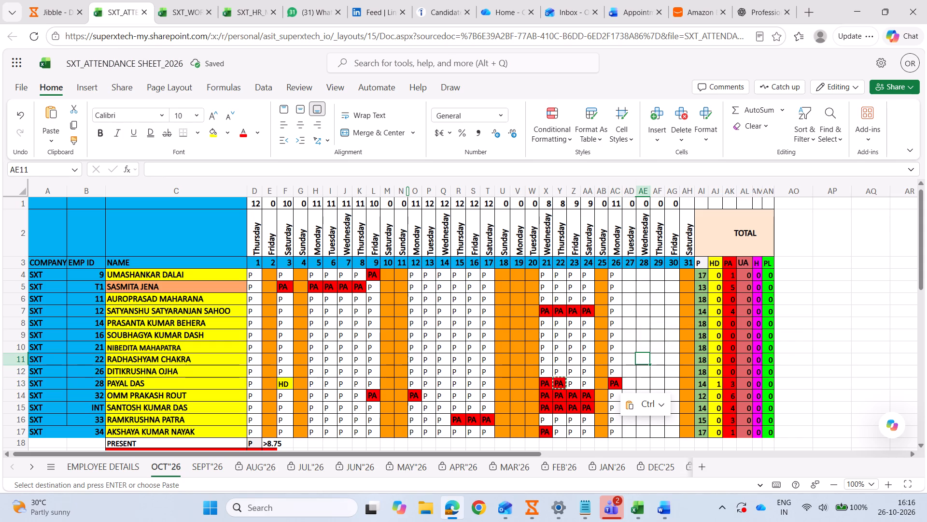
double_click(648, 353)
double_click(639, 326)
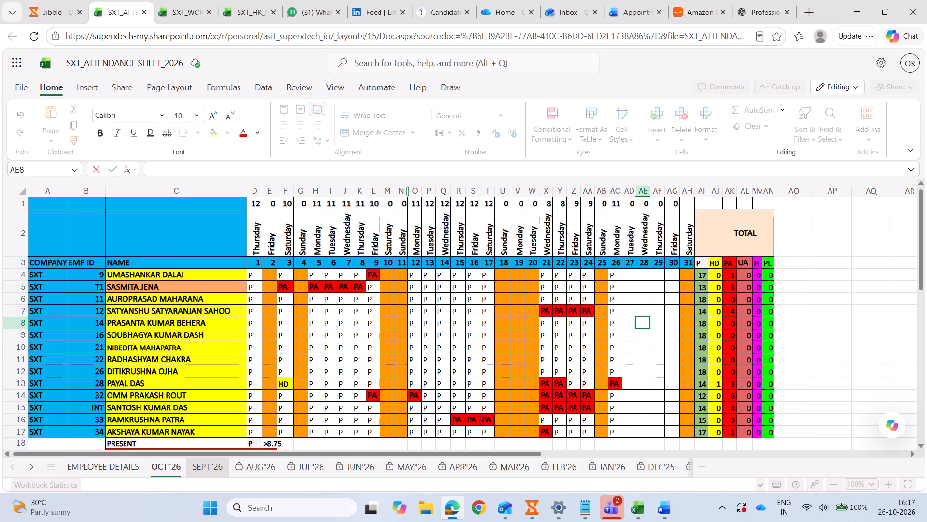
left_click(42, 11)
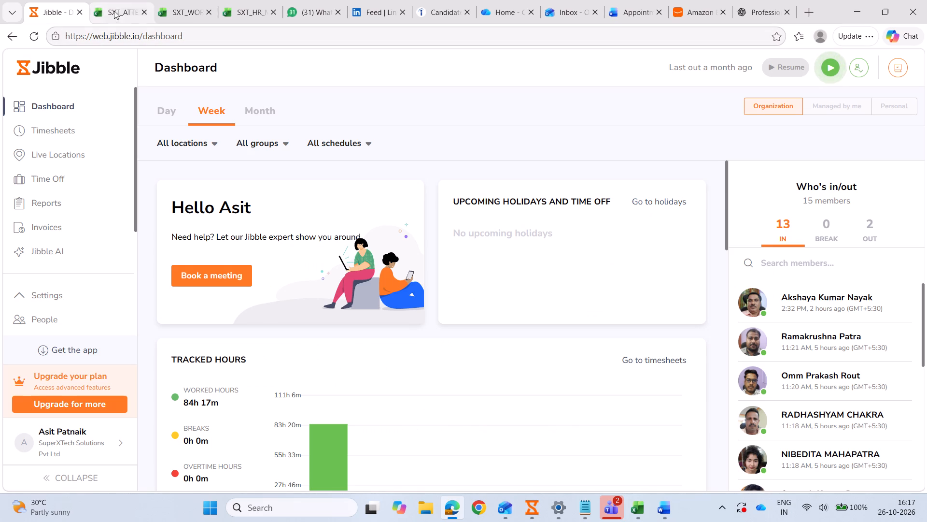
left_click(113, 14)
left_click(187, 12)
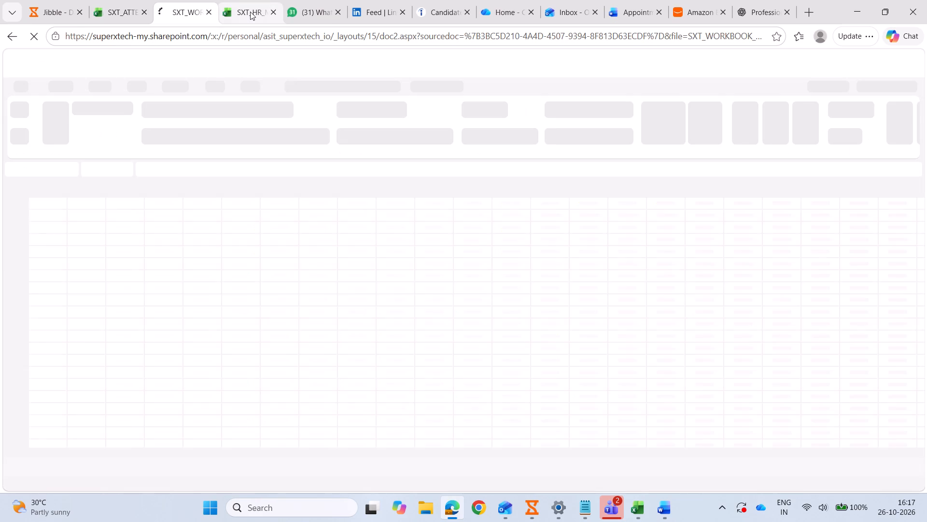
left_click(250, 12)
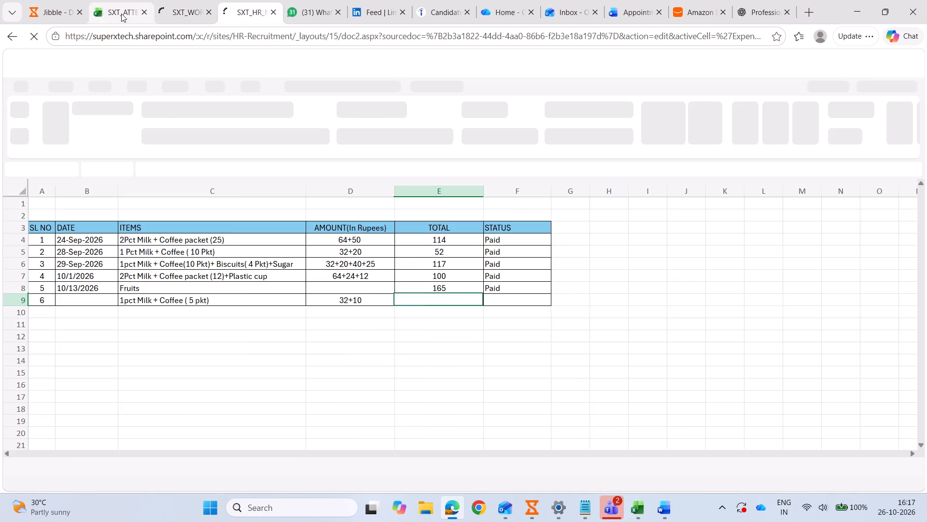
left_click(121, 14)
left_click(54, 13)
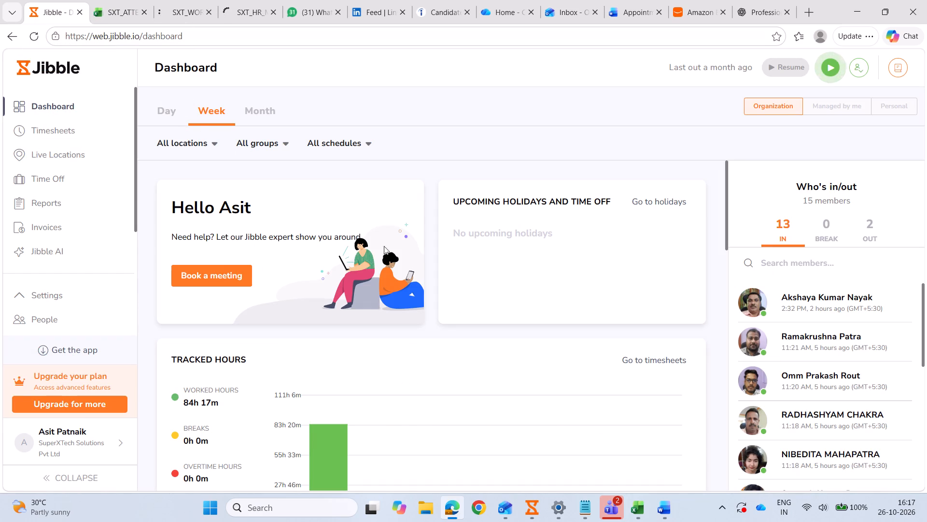